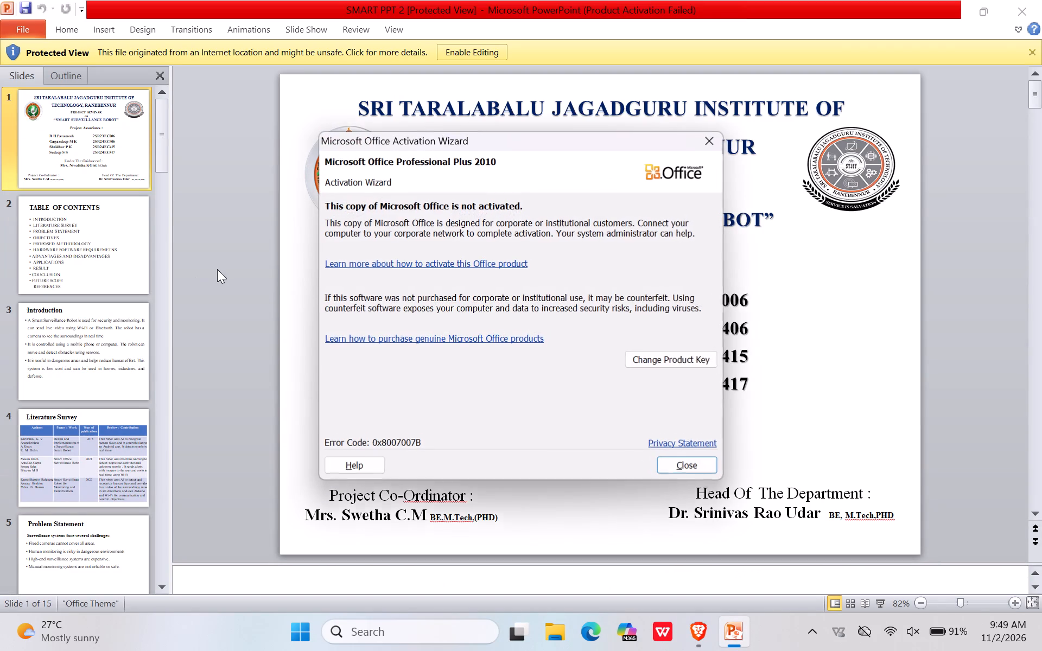
Dismiss the Microsoft Office Activation Wizard.
left_click(695, 459)
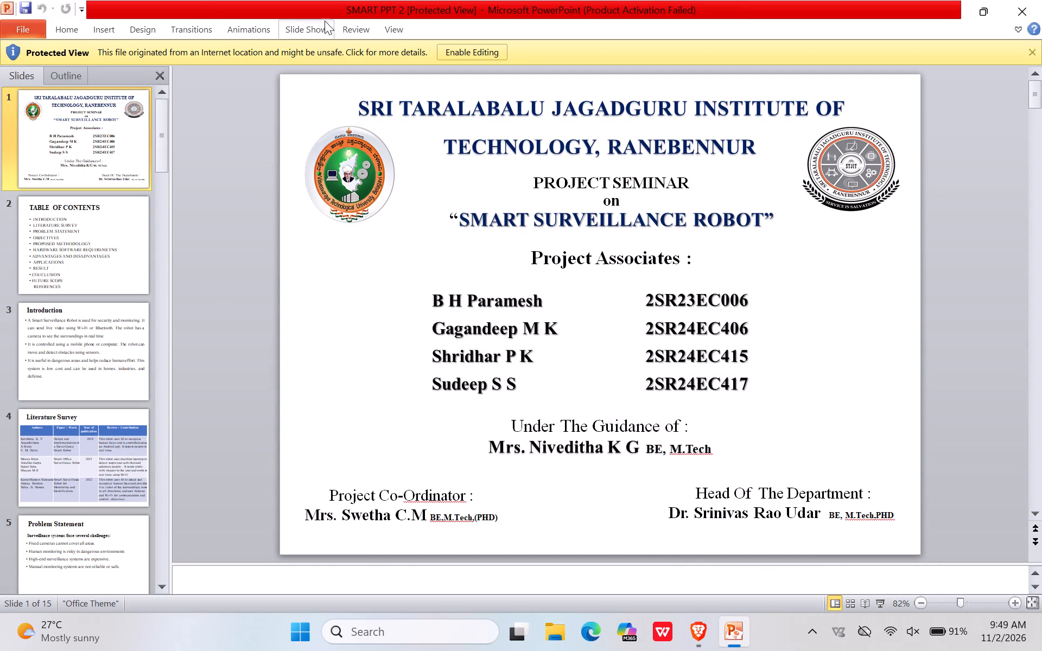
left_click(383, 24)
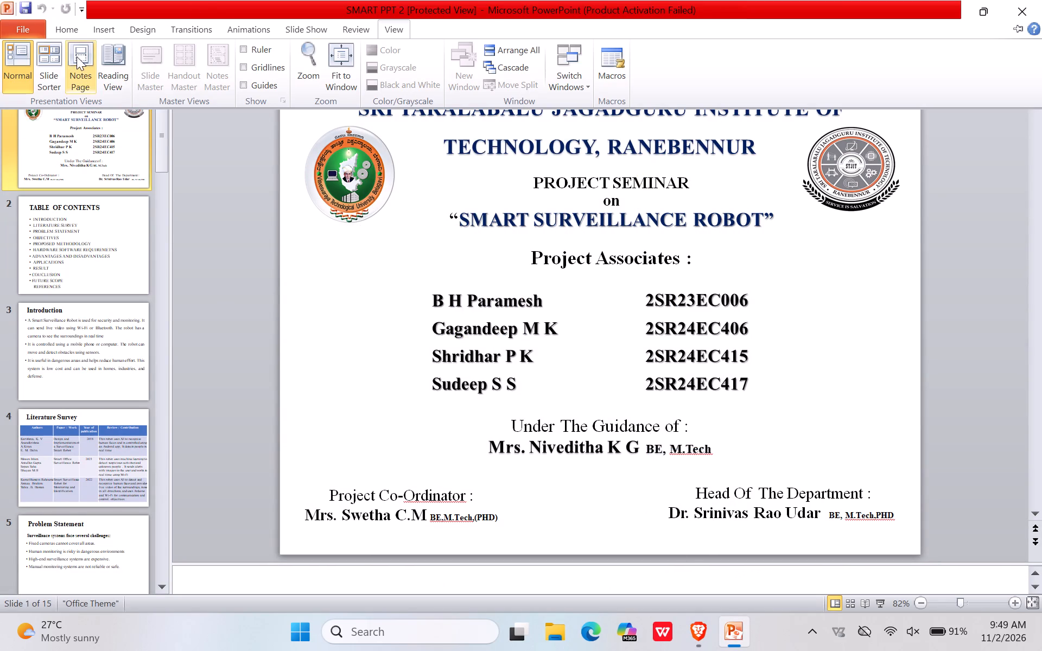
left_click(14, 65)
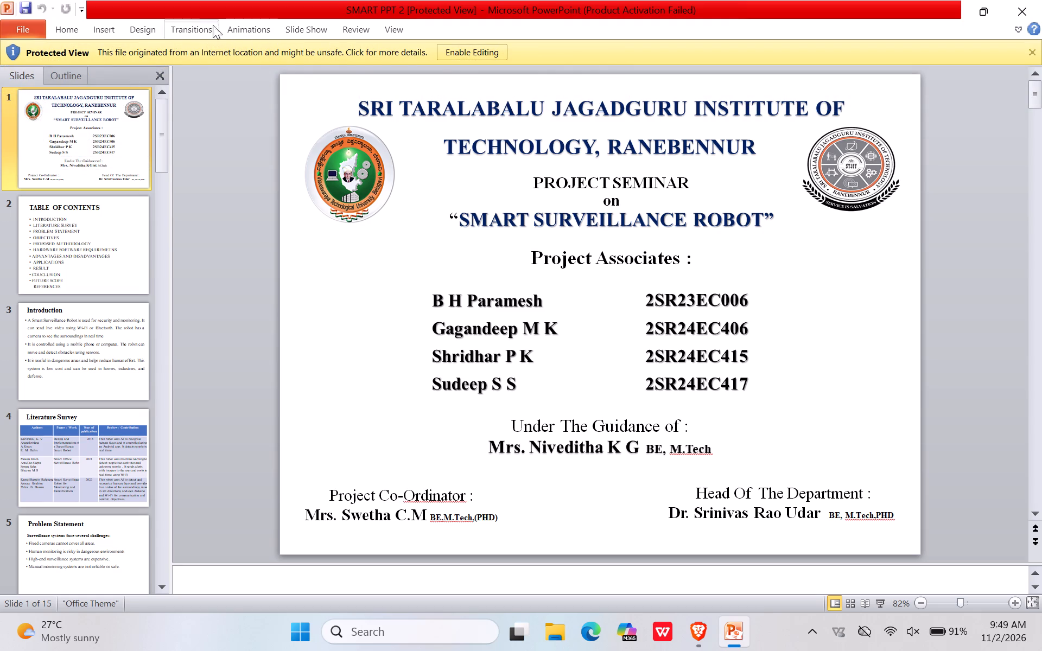
Start the slide show from the beginning and go to the Table of Contents slide.
left_click(319, 25)
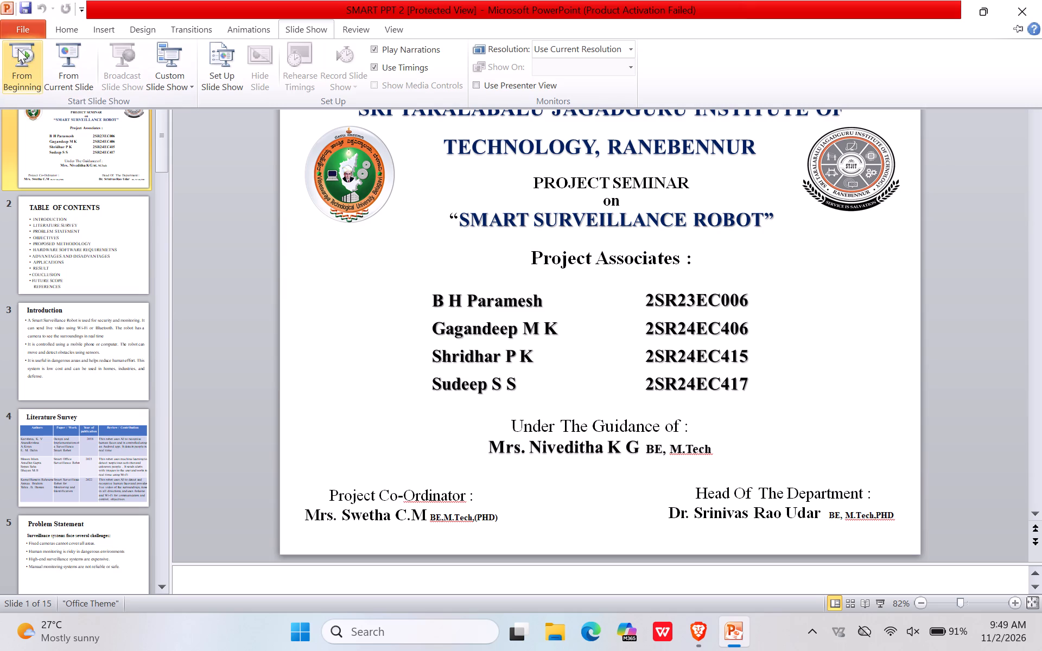
left_click(21, 50)
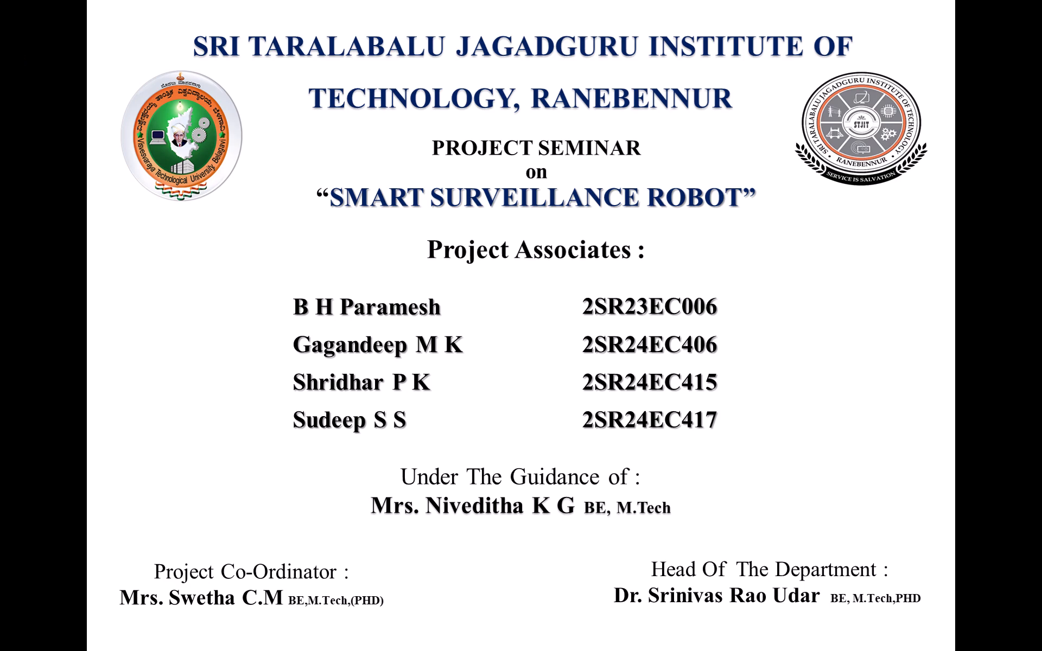
key("Down")
key("Right")
key("Right")
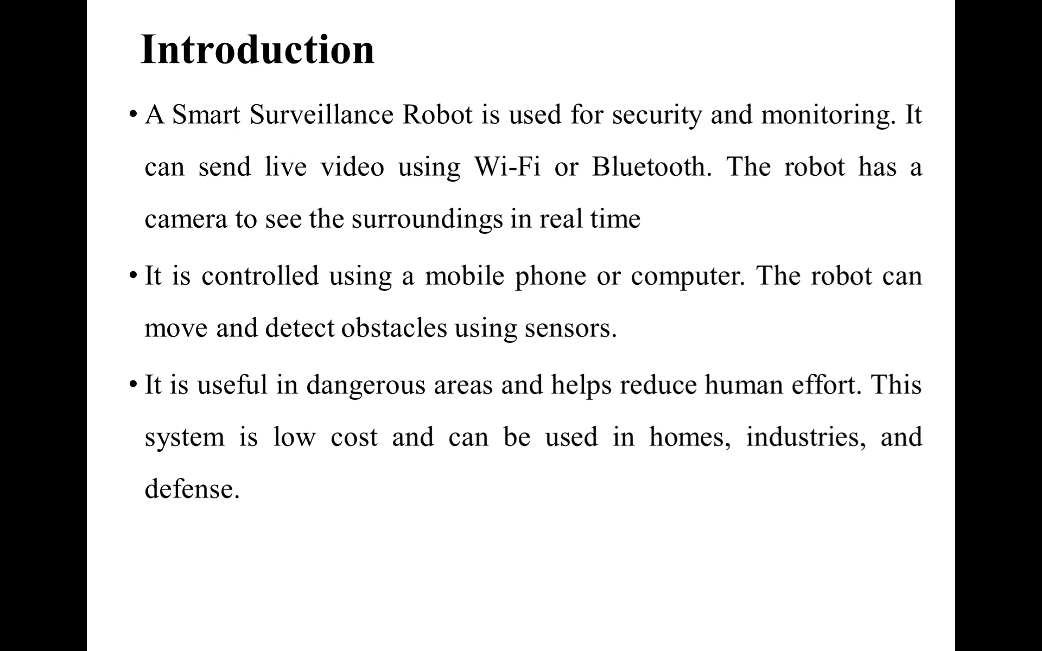
key("Left")
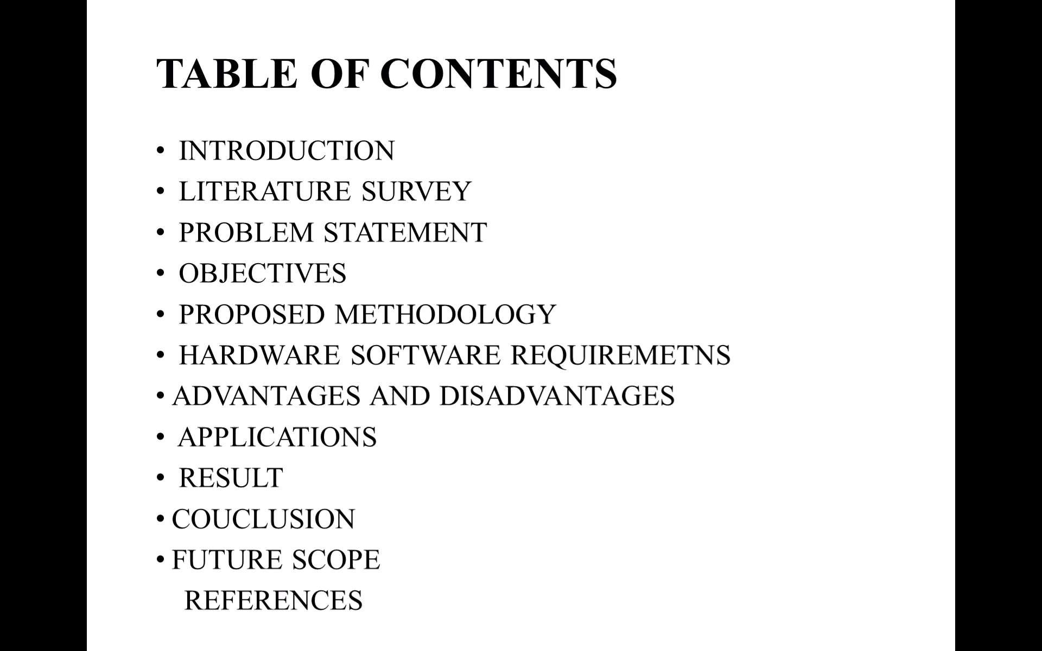
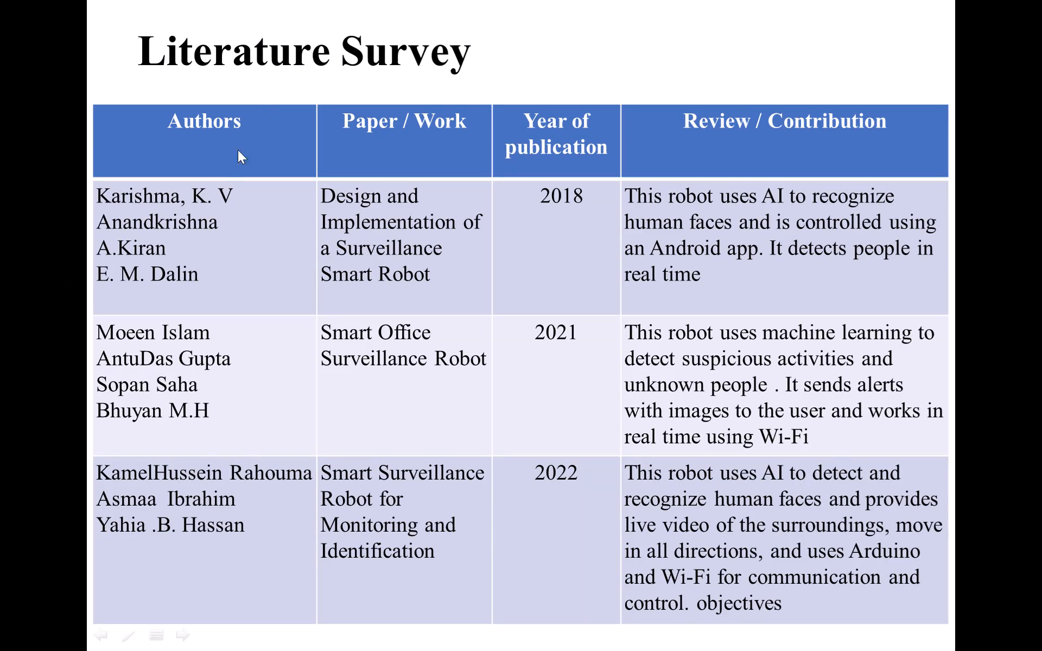
End the slide show at the Problem Statement slide and enable editing of the protected presentation.
left_click(189, 195)
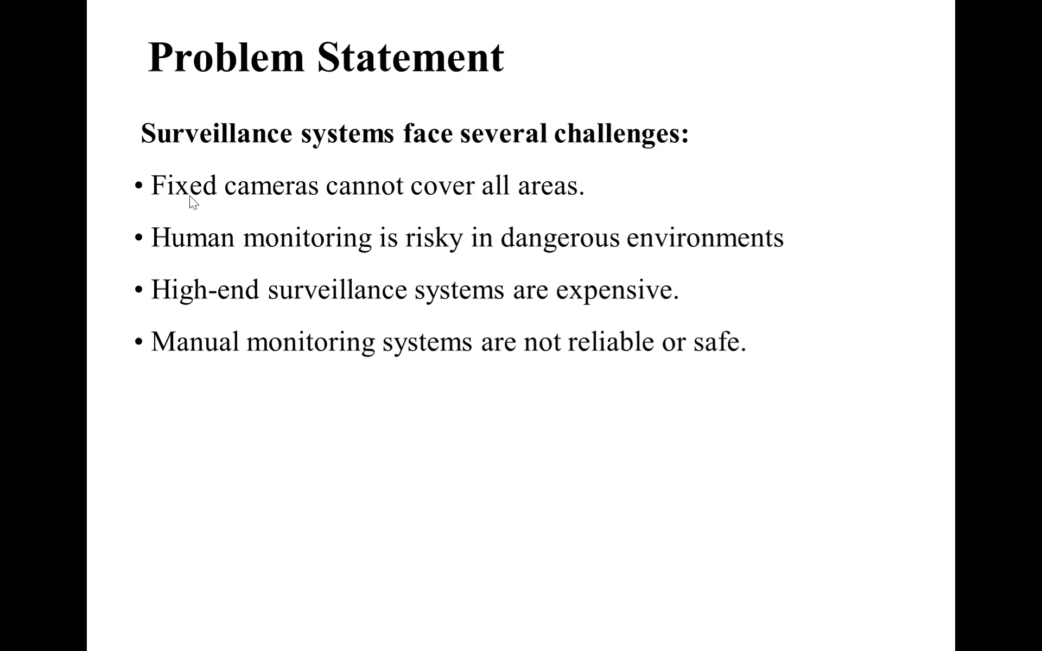
key("Escape")
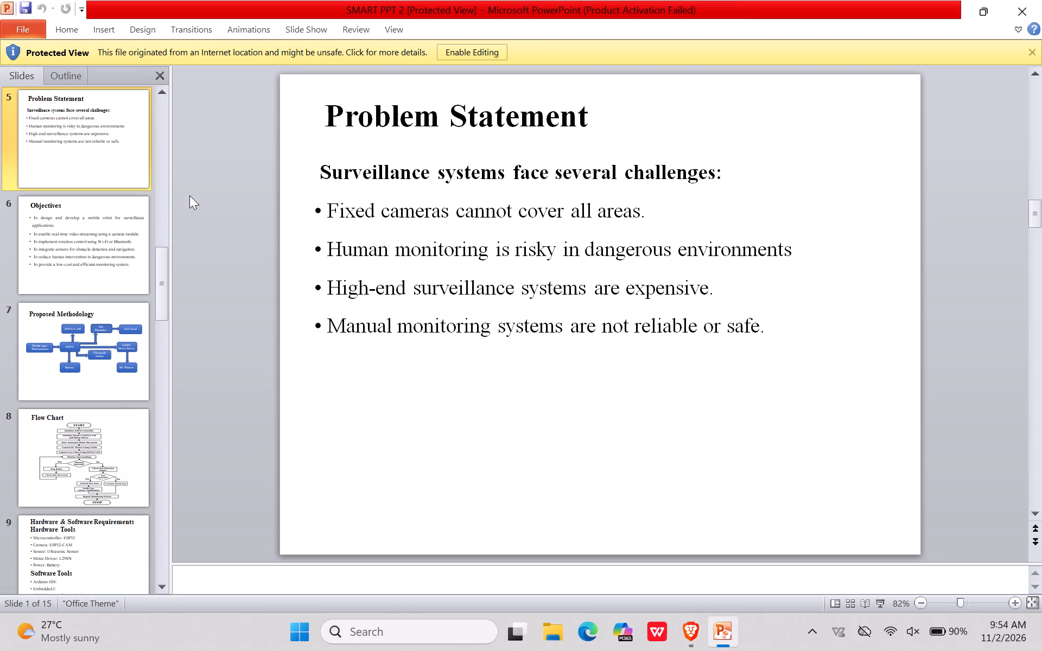
scroll(110, 212, "up", 2)
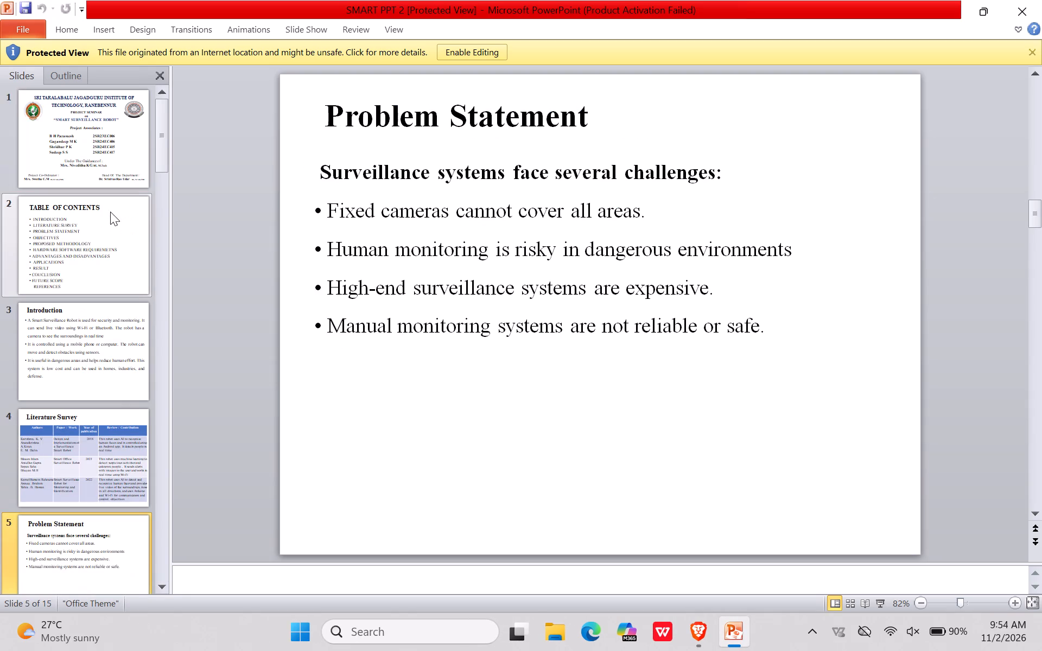
left_click(463, 52)
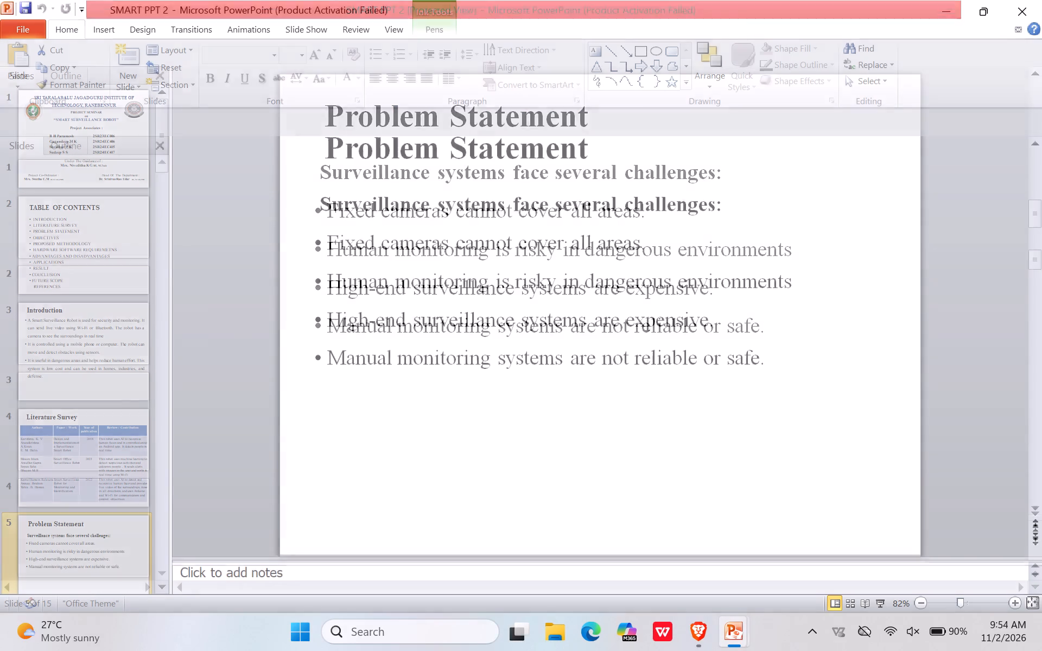
In the Literature Survey table's 2018 authors cell, break the line after the first comma, join K. to the second author's line without V, and save.
left_click(65, 515)
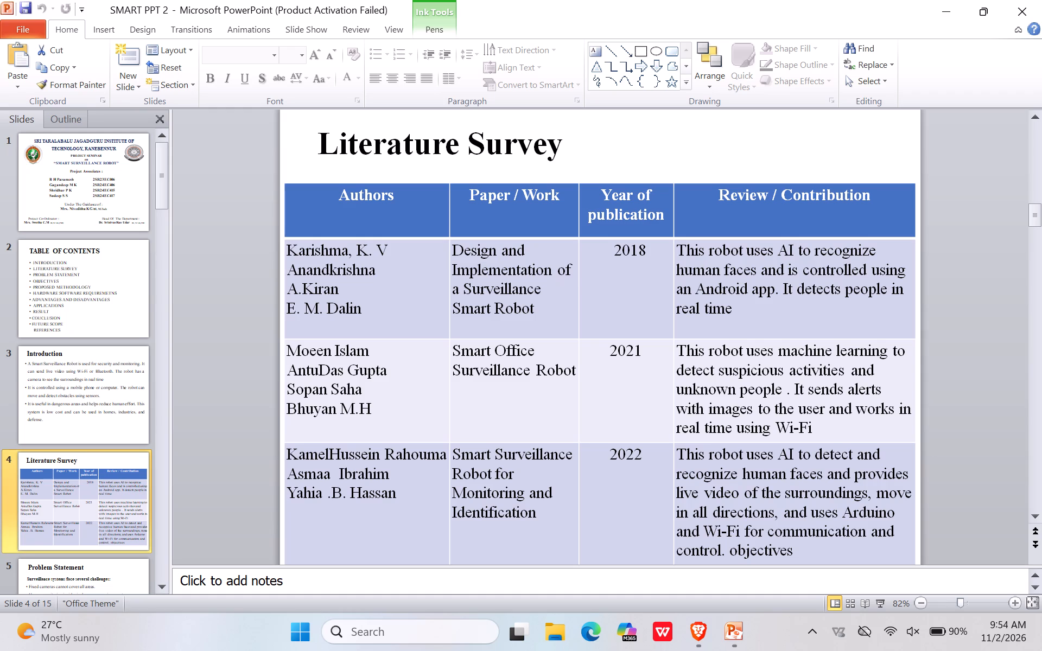
left_click(357, 250)
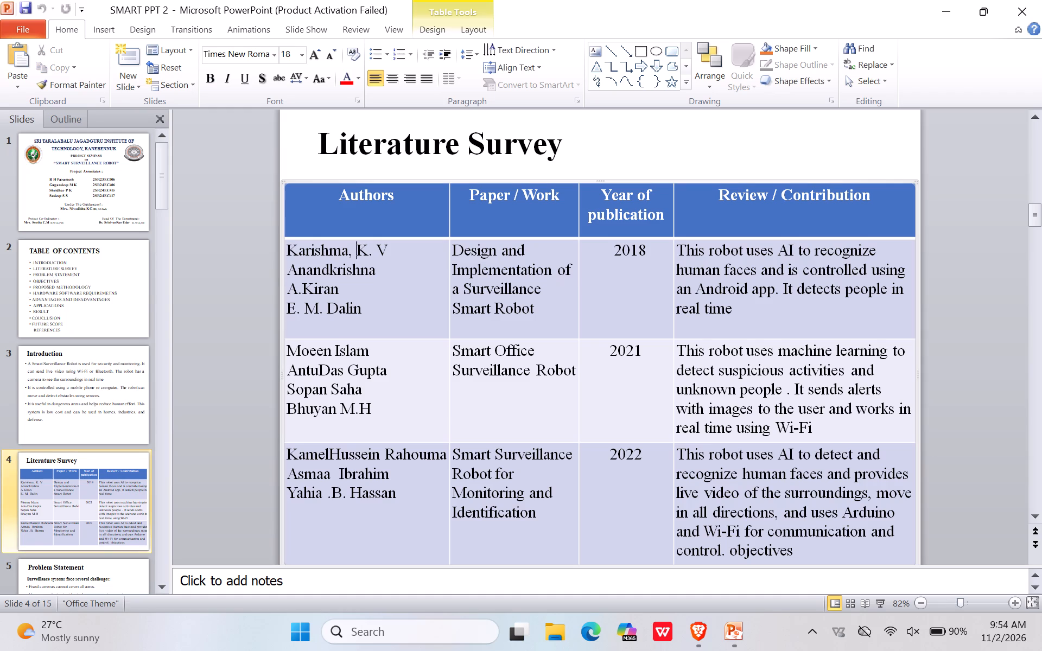
key("Return")
key("Down")
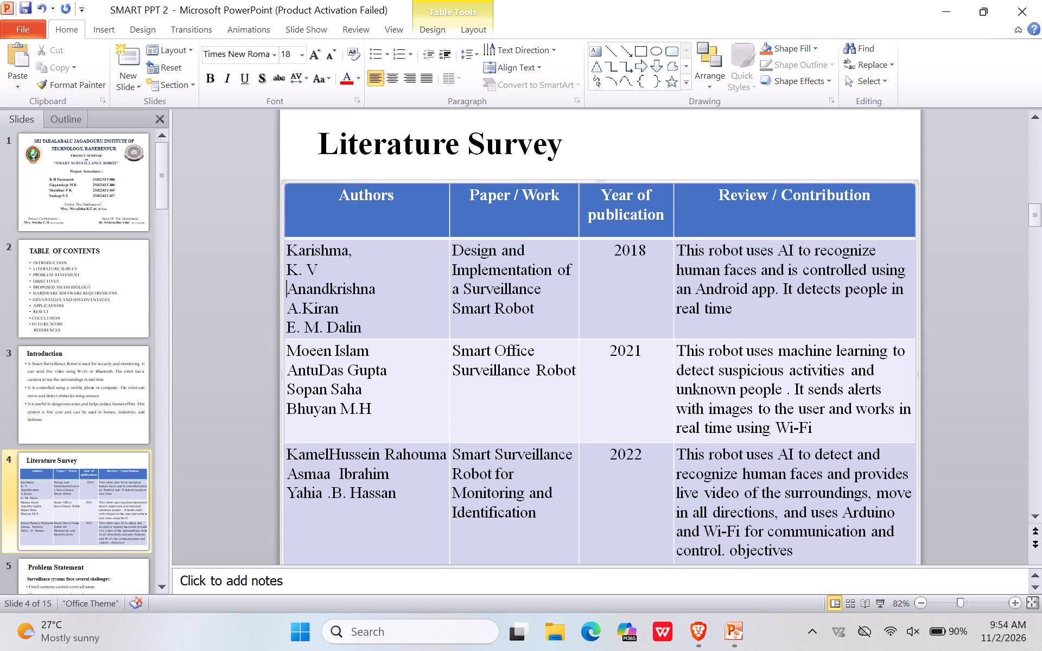
key("BackSpace")
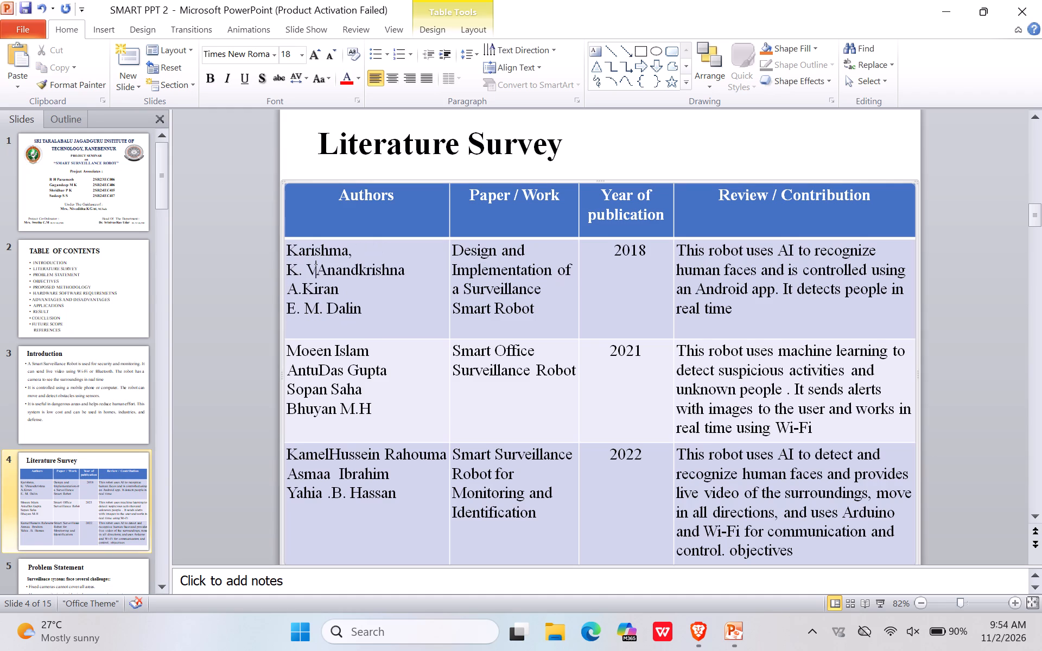
key("space")
key("BackSpace")
key("BackSpace")
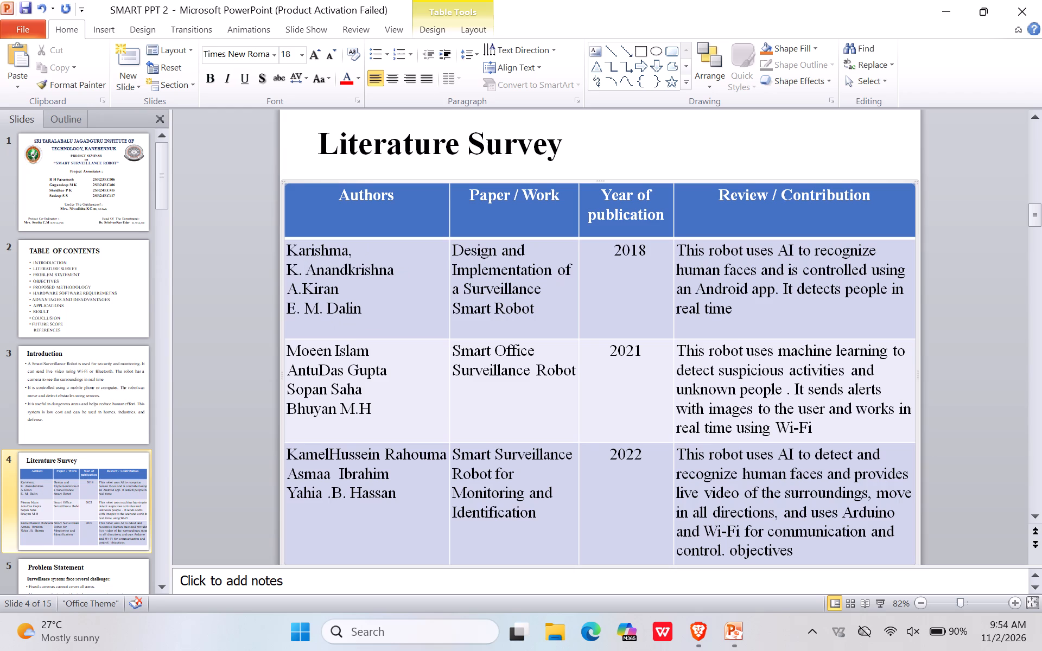
key("ctrl+s")
key("ctrl+s")
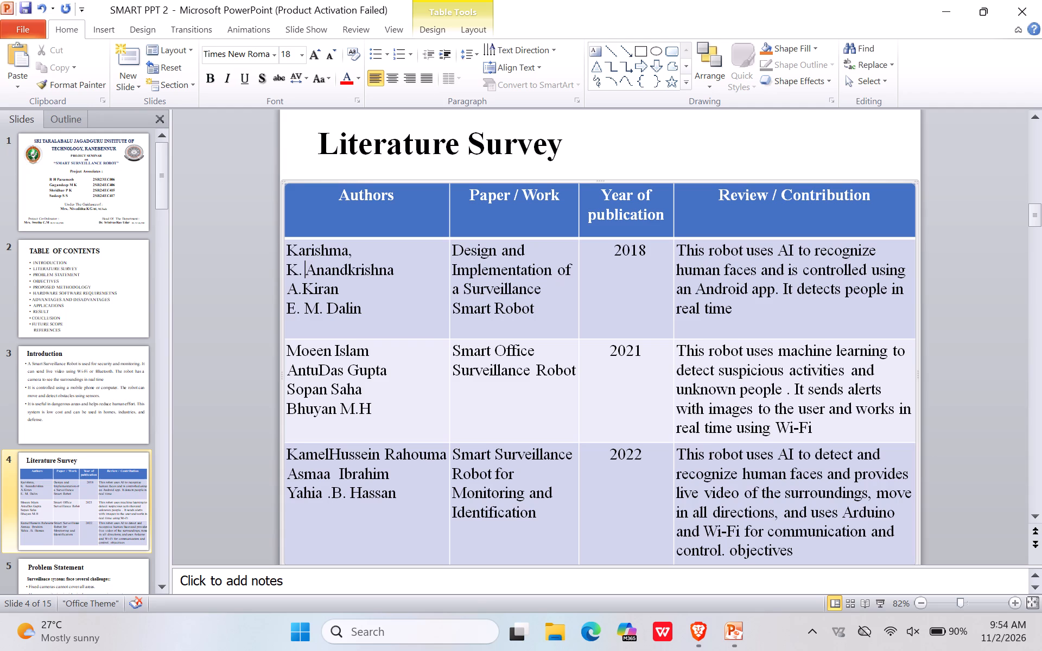
Delete the initial "A." in front of the third author's name in the Literature Survey table's 2018 row.
left_click(300, 291)
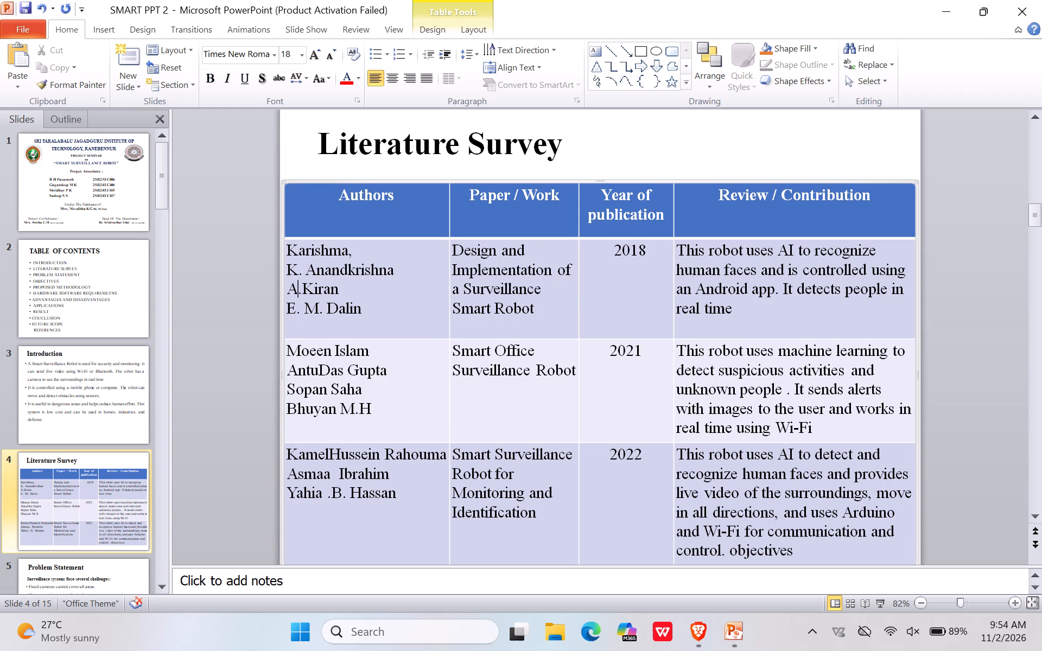
key("Right")
key("BackSpace")
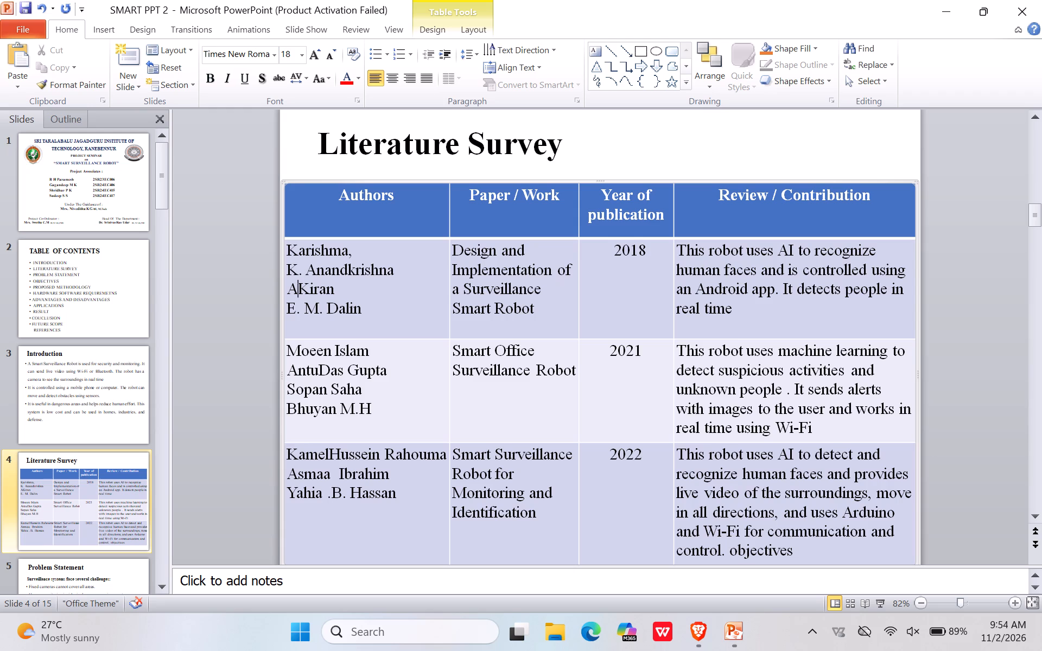
scroll(300, 291, "down", 1)
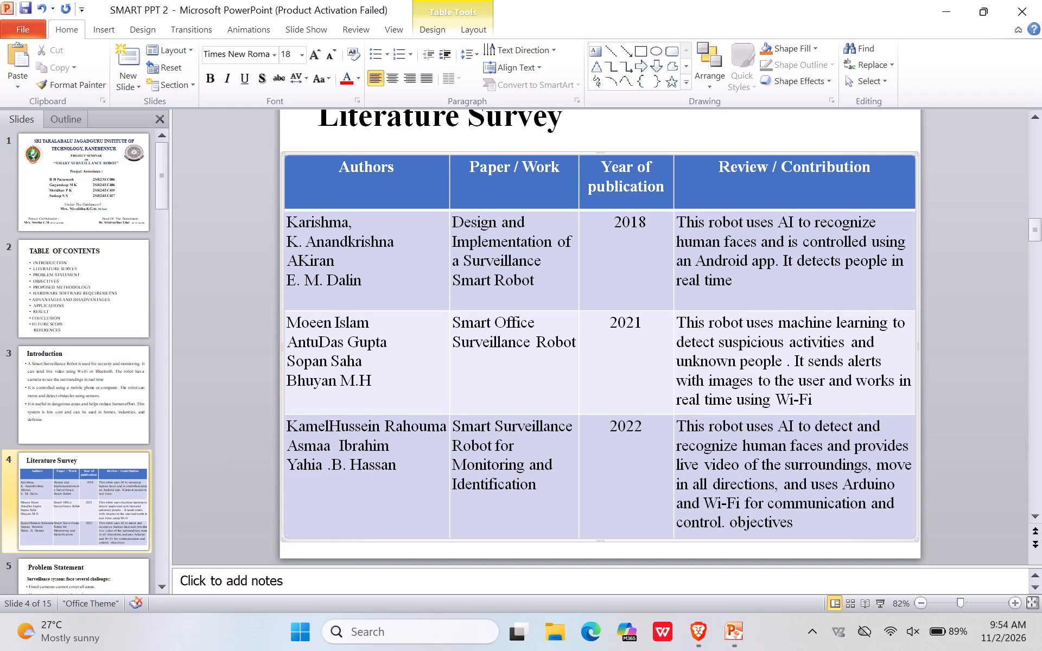
key("BackSpace")
Replace the trailing spaces after the third author's name in the 2018 row with ".A" and save the presentation.
scroll(300, 291, "down", 1)
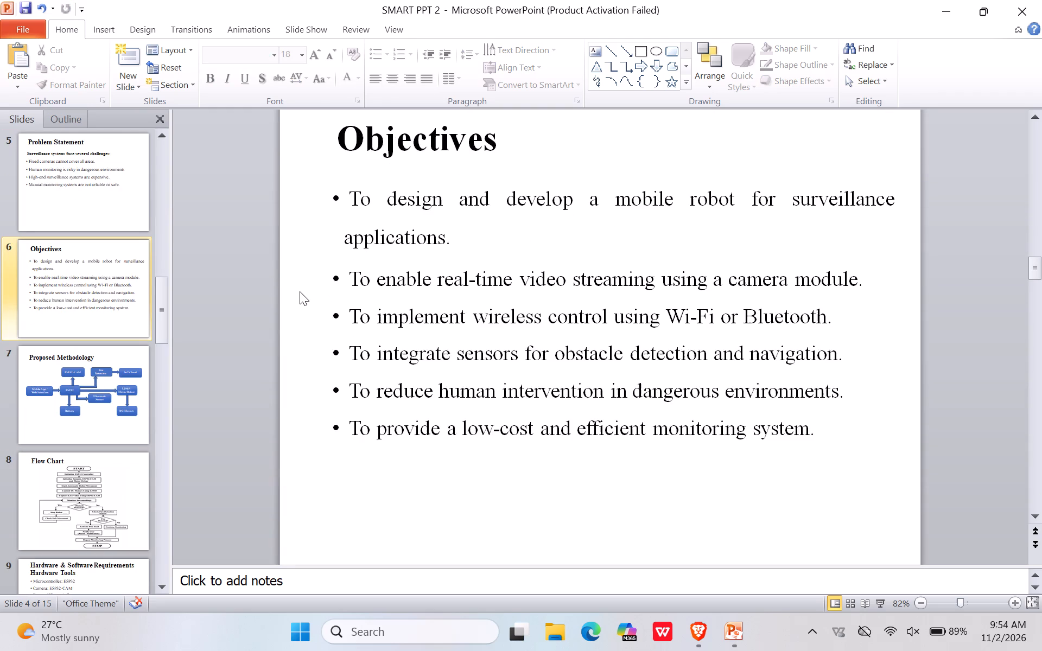
scroll(300, 291, "down", 1)
left_click(74, 379)
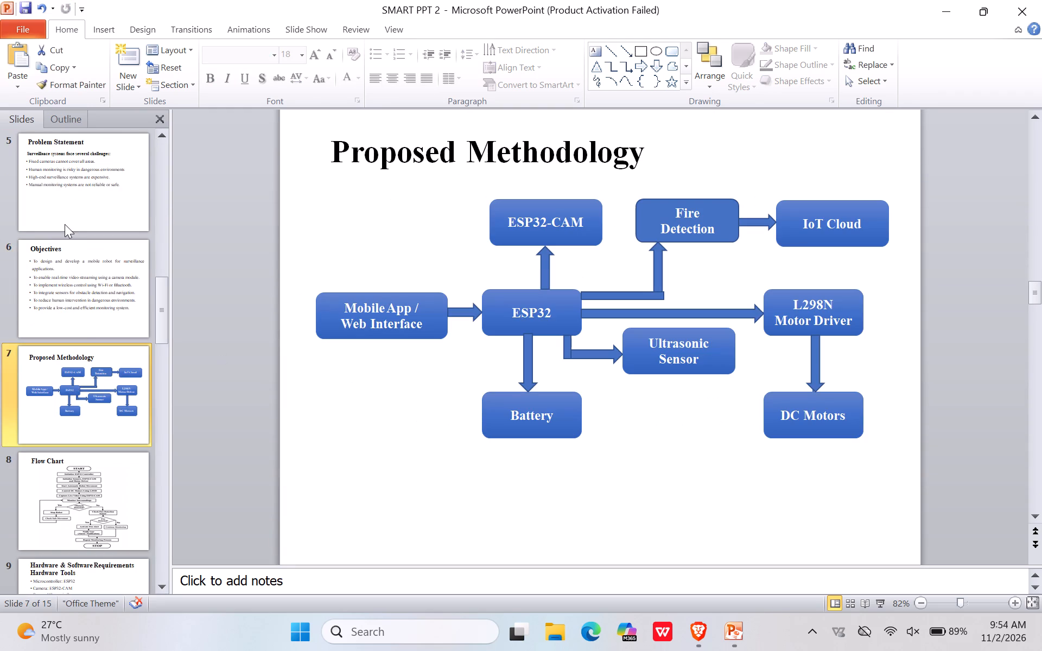
left_click(65, 222)
scroll(65, 222, "up", 1)
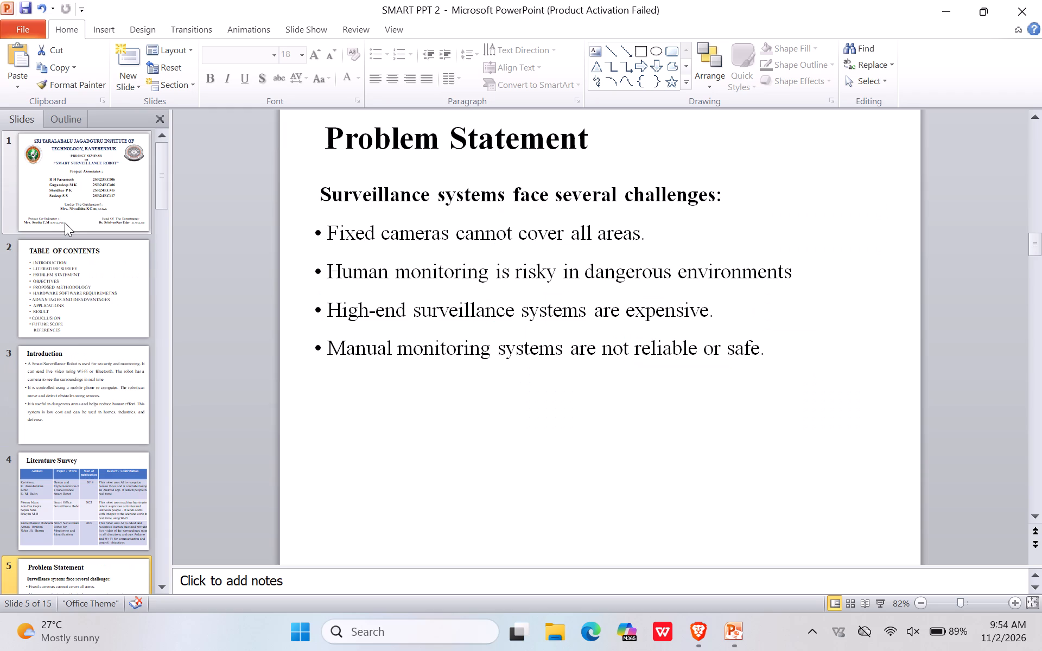
left_click(97, 454)
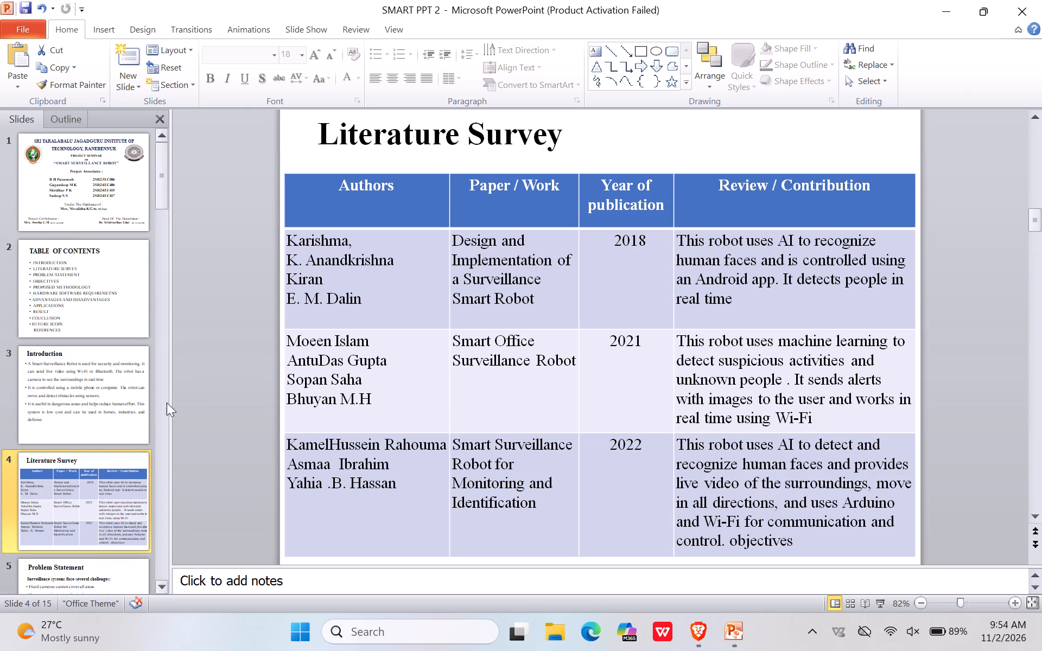
left_click(334, 282)
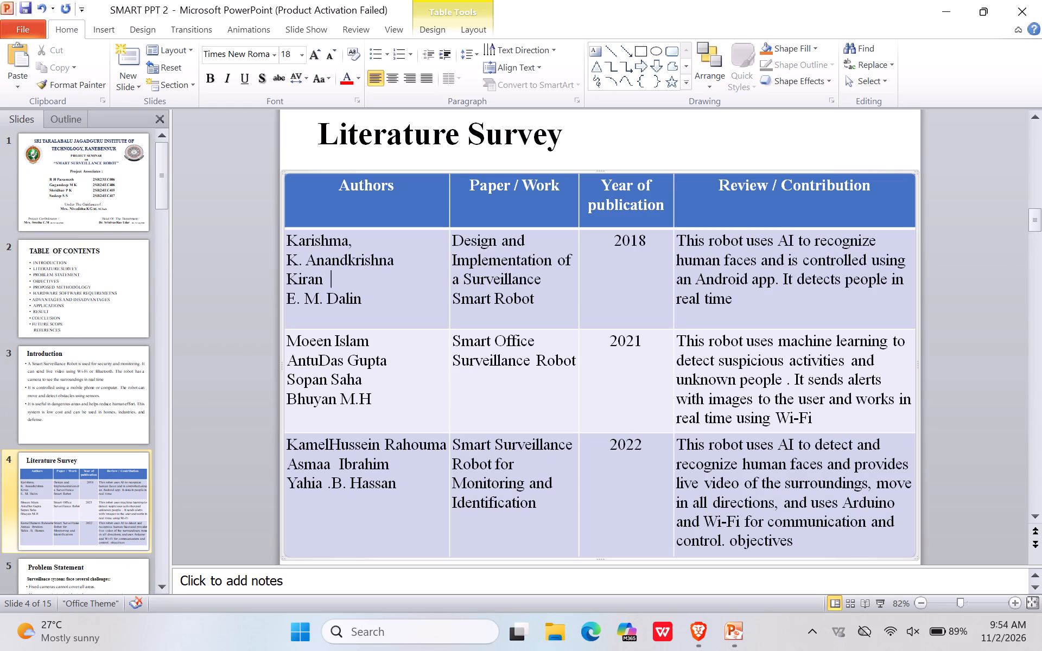
key("BackSpace")
key("BackSpace")
key("period")
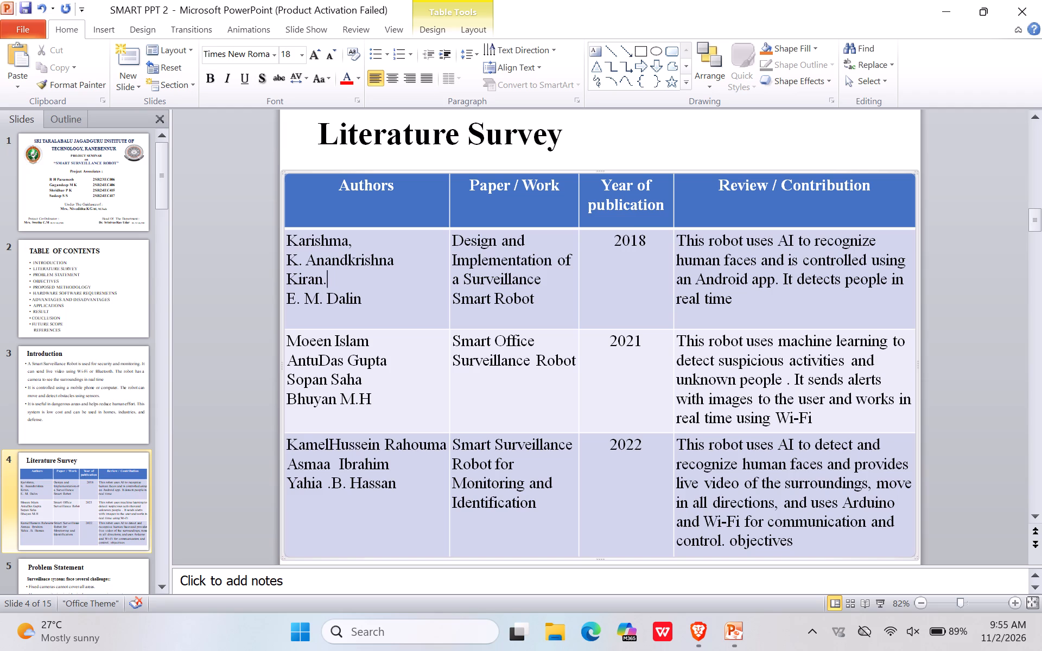
key("a")
key("ctrl+s")
key("ctrl+s")
Open the presentation in Reading View from the Literature Survey slide.
left_click(861, 605)
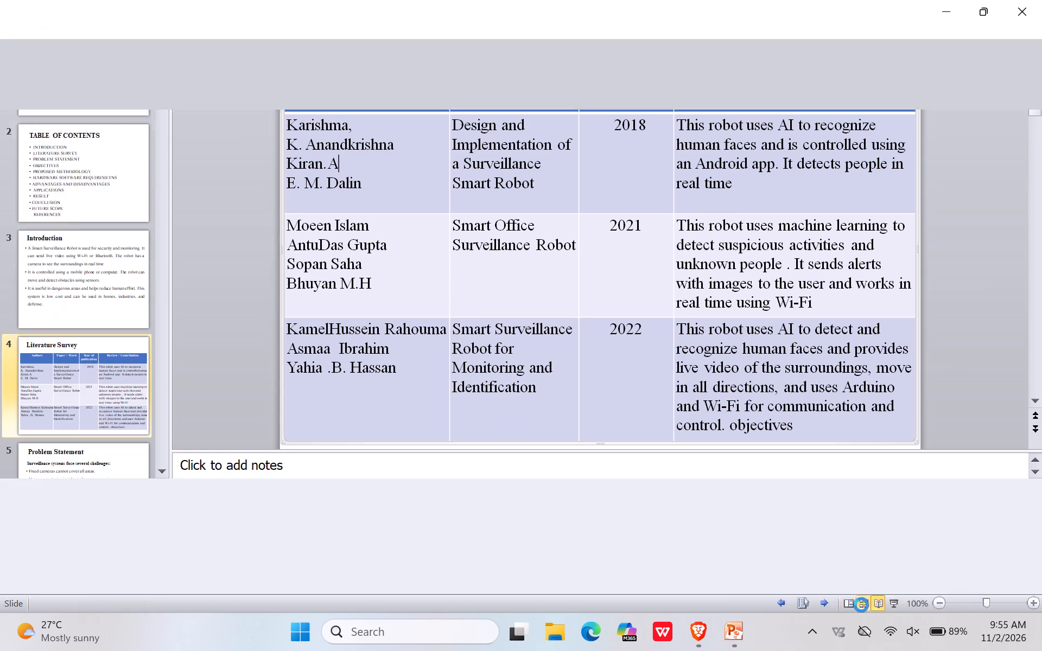
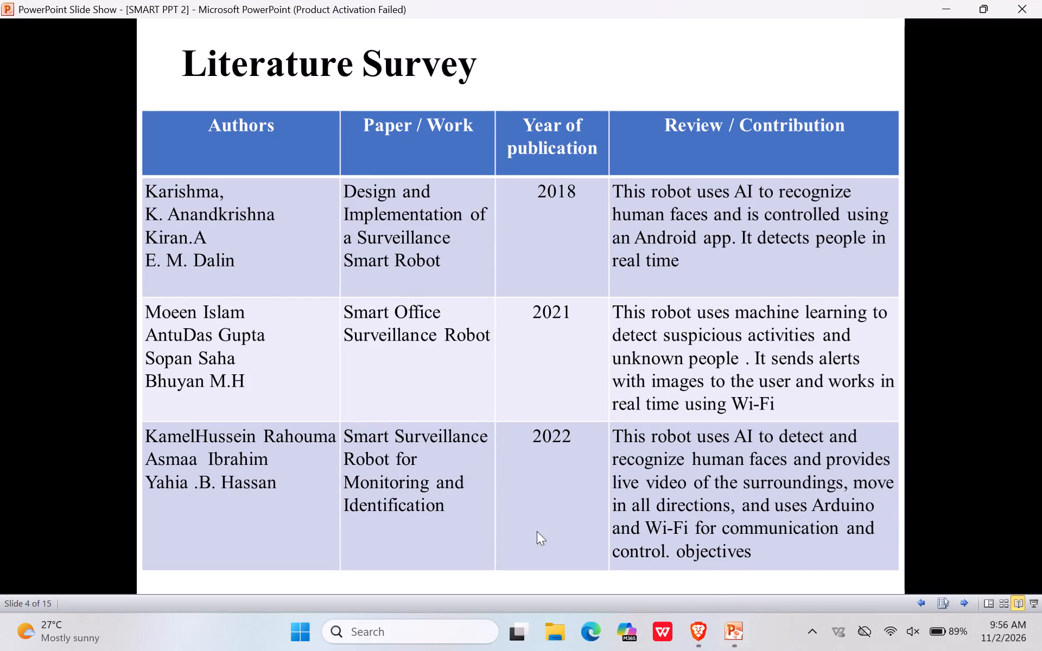
Advance the reading view by one slide and leave it to resume editing the Literature Survey slide.
left_click(187, 438)
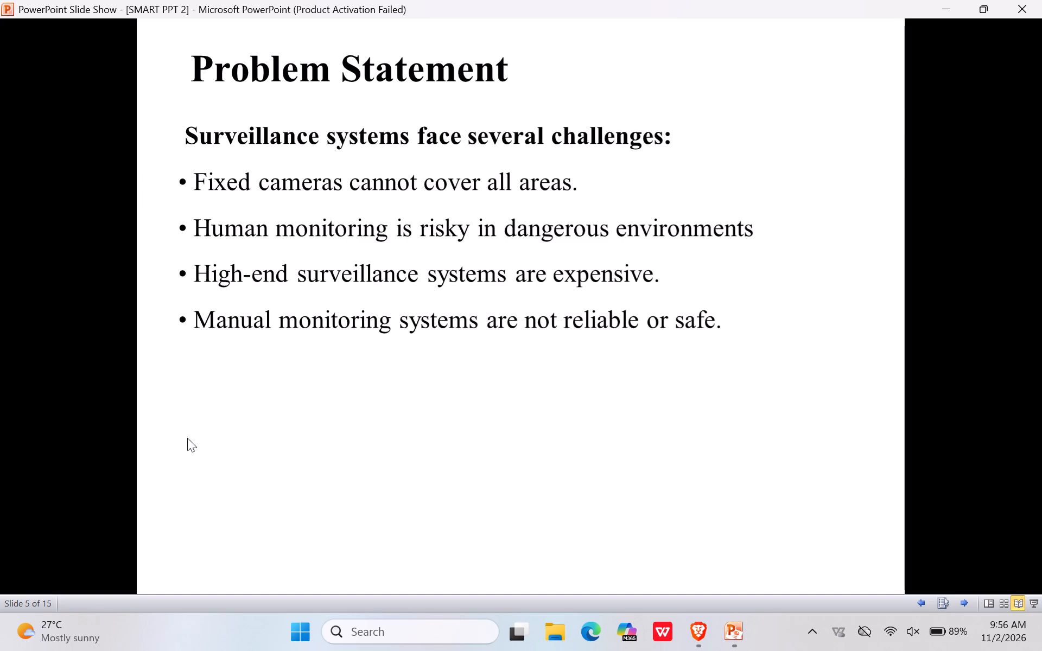
key("Escape")
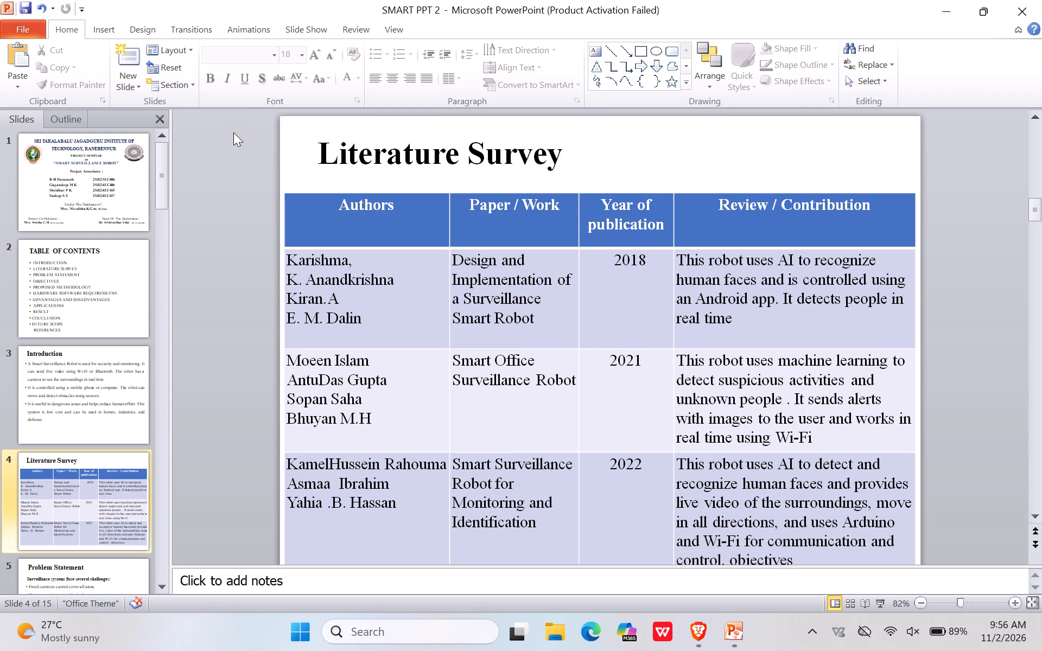
Correct the spelling of the first author's given name to "Kamal" in the Literature Survey table's 2022 row and save the presentation.
left_click(326, 465)
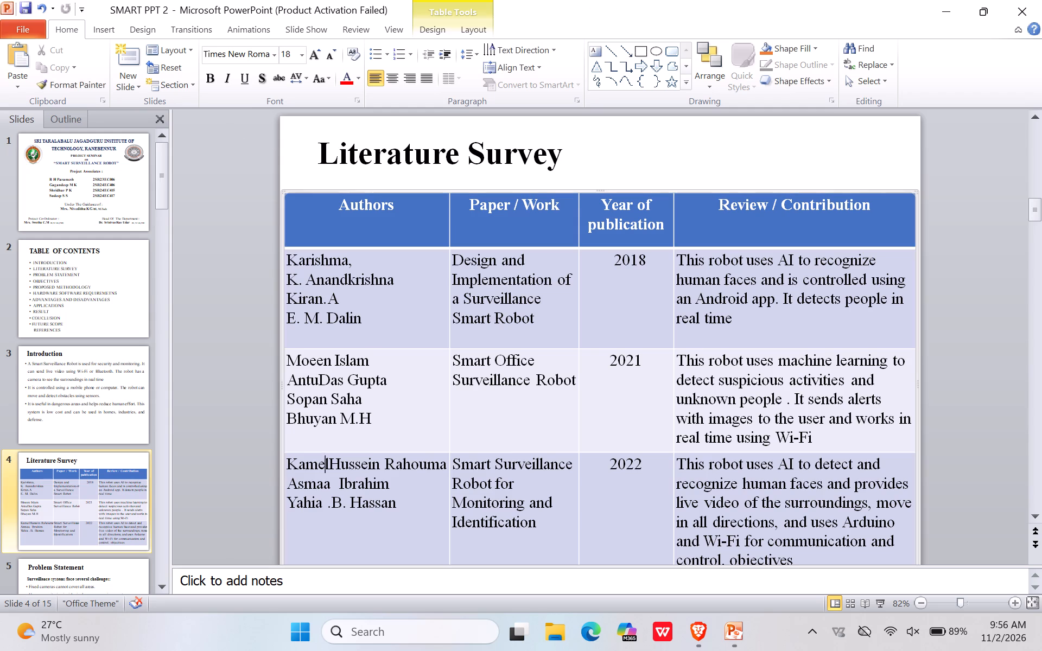
key("BackSpace")
key("a")
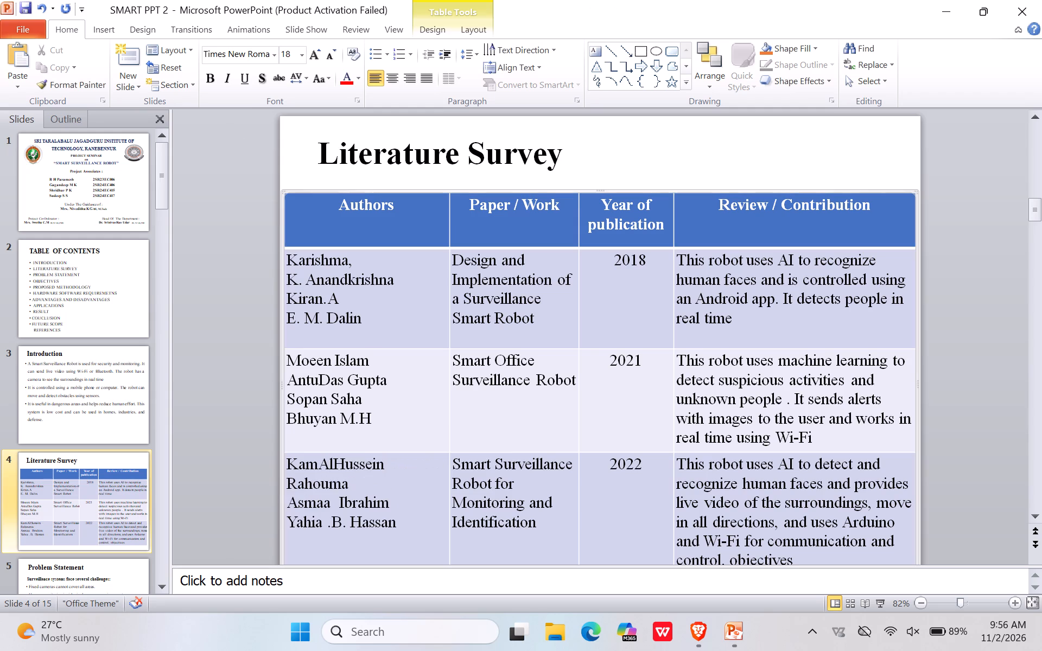
key("BackSpace")
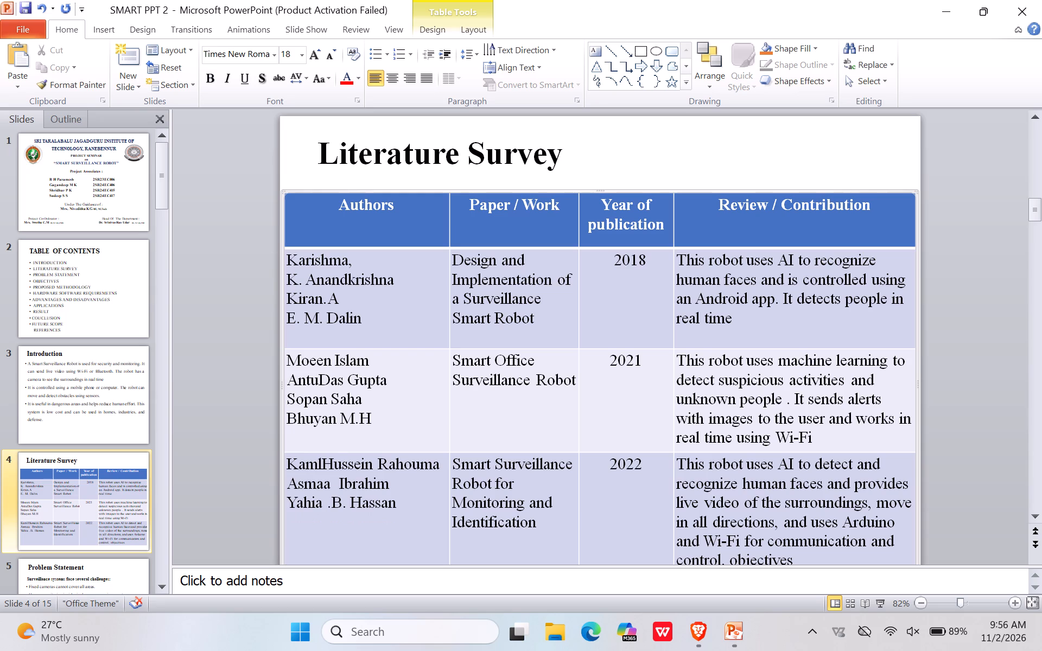
key("a")
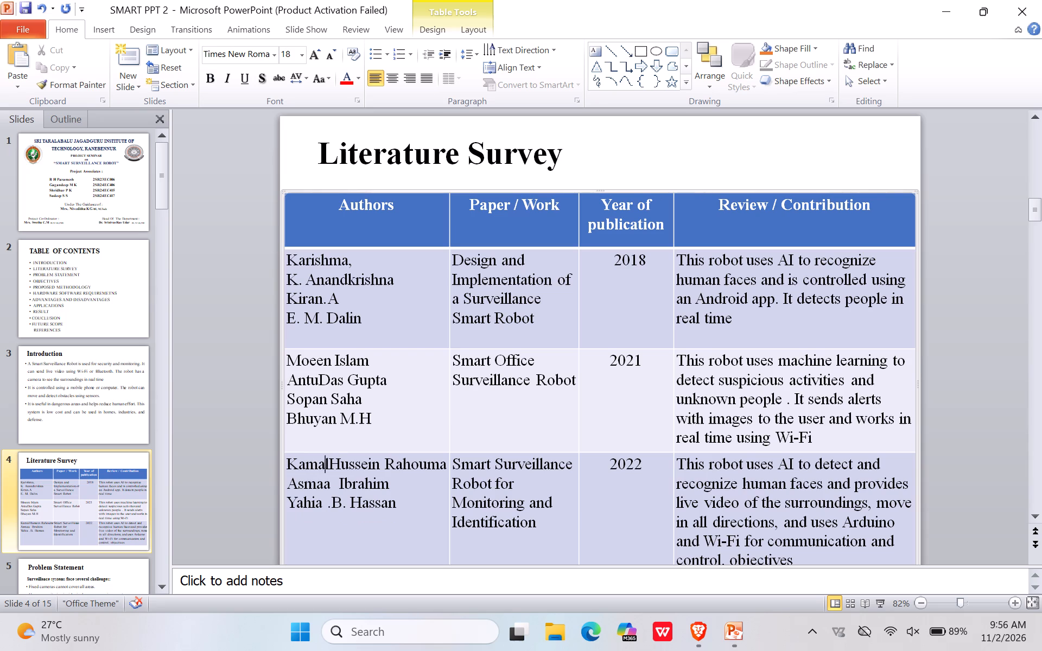
key("ctrl+s")
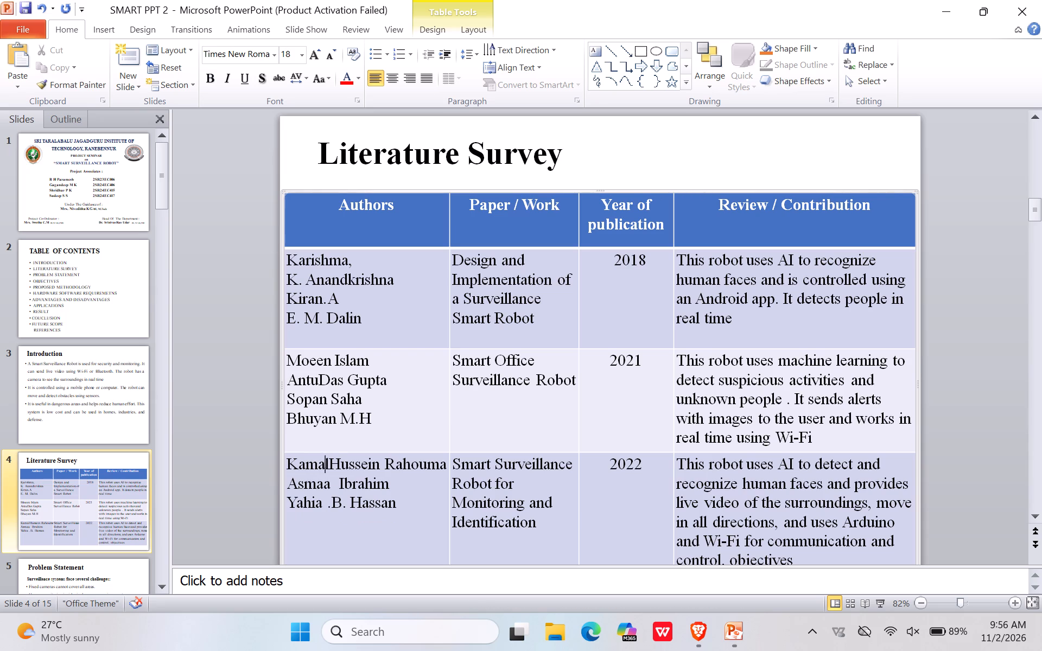
Delete the surname at the end of the first author's line in the 2022 row and save the presentation.
key("Right")
key("Right")
left_click(443, 467)
key("BackSpace")
key("BackSpace")
key("BackSpace")
key("BackSpace")
key("BackSpace")
key("BackSpace")
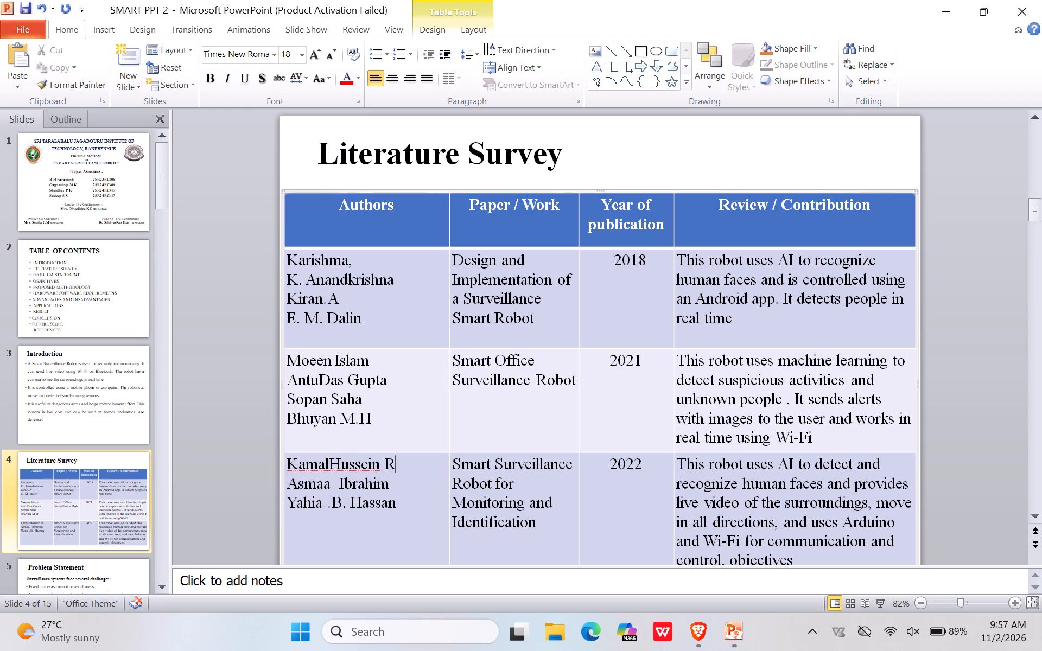
key("BackSpace")
key("ctrl+s")
key("ctrl+s")
Review the slides in Reading View from Literature Survey forward to Objectives, and step back one slide.
left_click(862, 608)
key("Right")
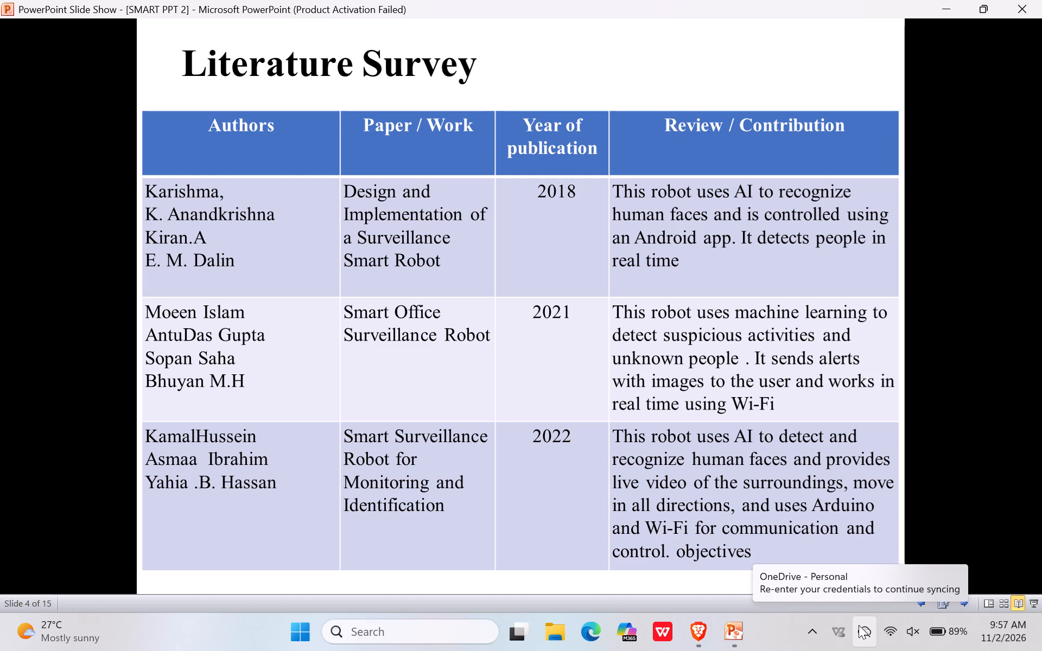
key("Right")
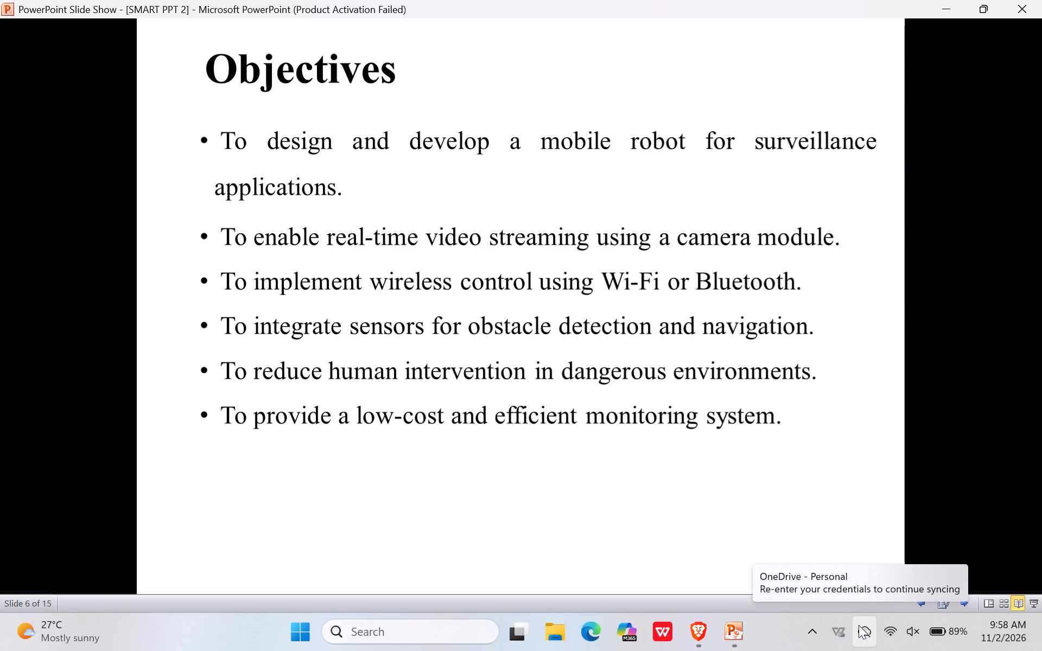
key("Left")
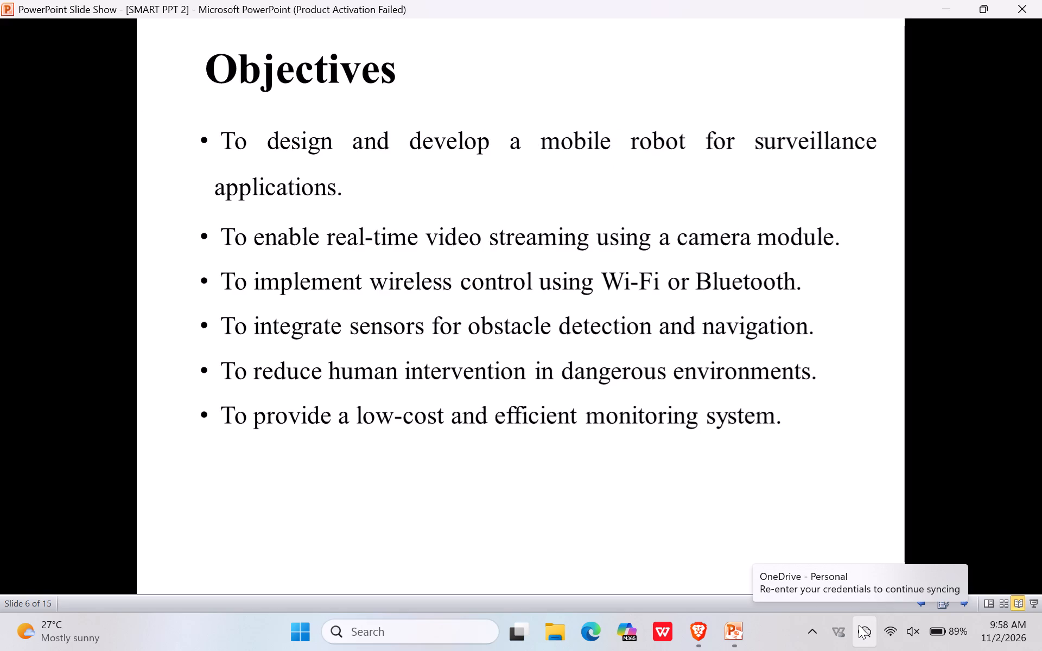
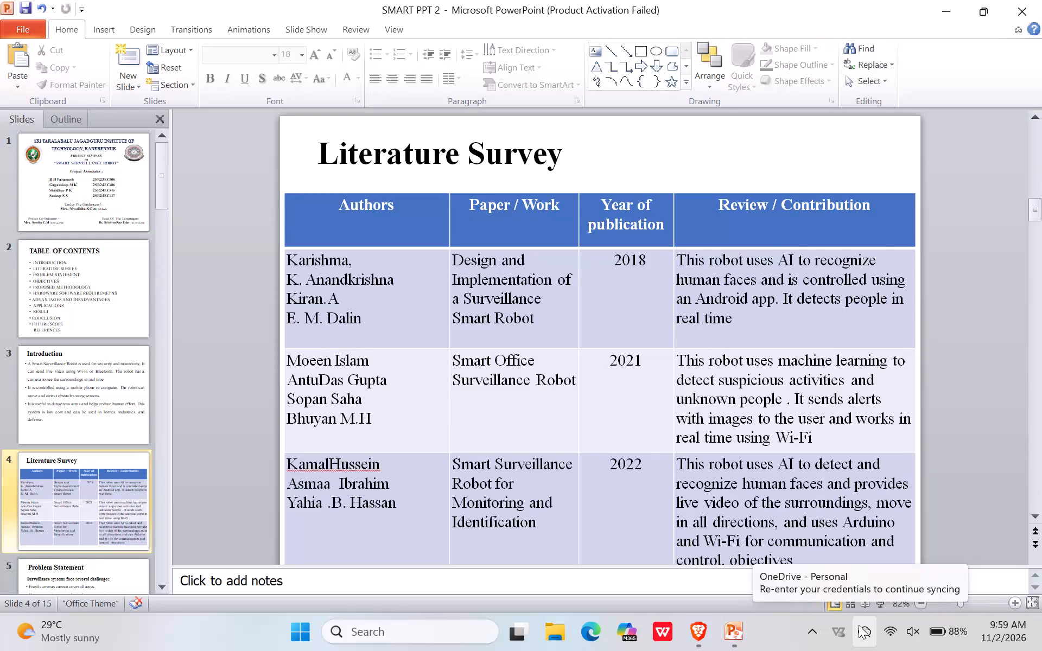
On the Problem Statement slide, remove "reliable or" from the last bullet so it reads "Manual monitoring systems are not safe.", and save the presentation.
key("Down")
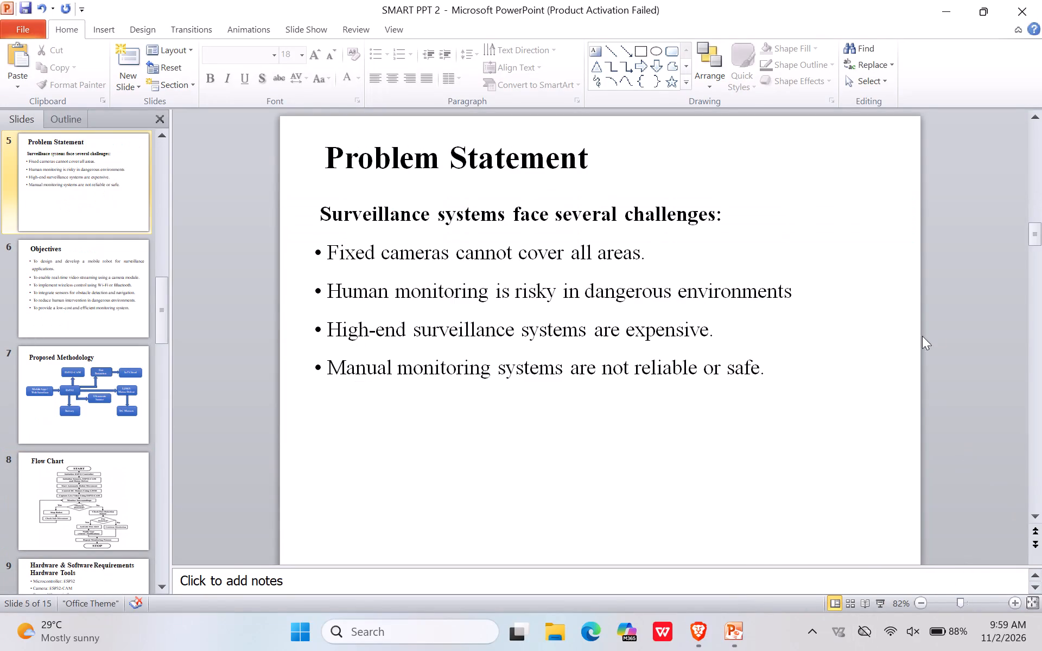
left_click(722, 373)
key("BackSpace")
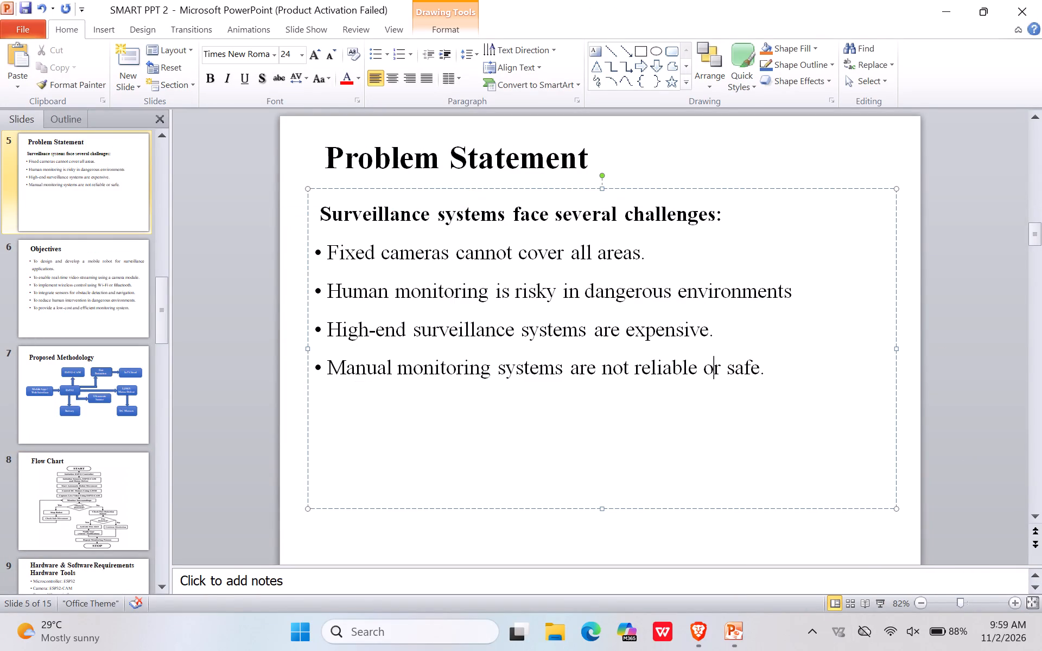
key("BackSpace")
key("BackSpace")
key("BackSpace")
key("BackSpace")
key("BackSpace")
key("BackSpace")
key("BackSpace")
key("BackSpace")
key("BackSpace")
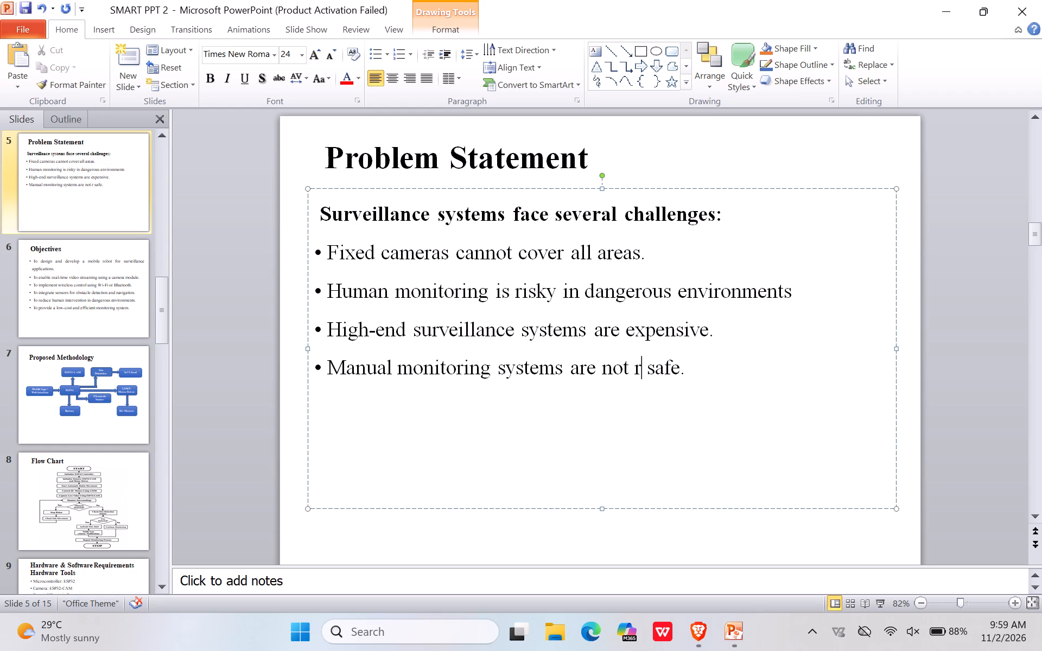
key("BackSpace")
key("BackSpace")
key("ctrl+s")
left_click(260, 336)
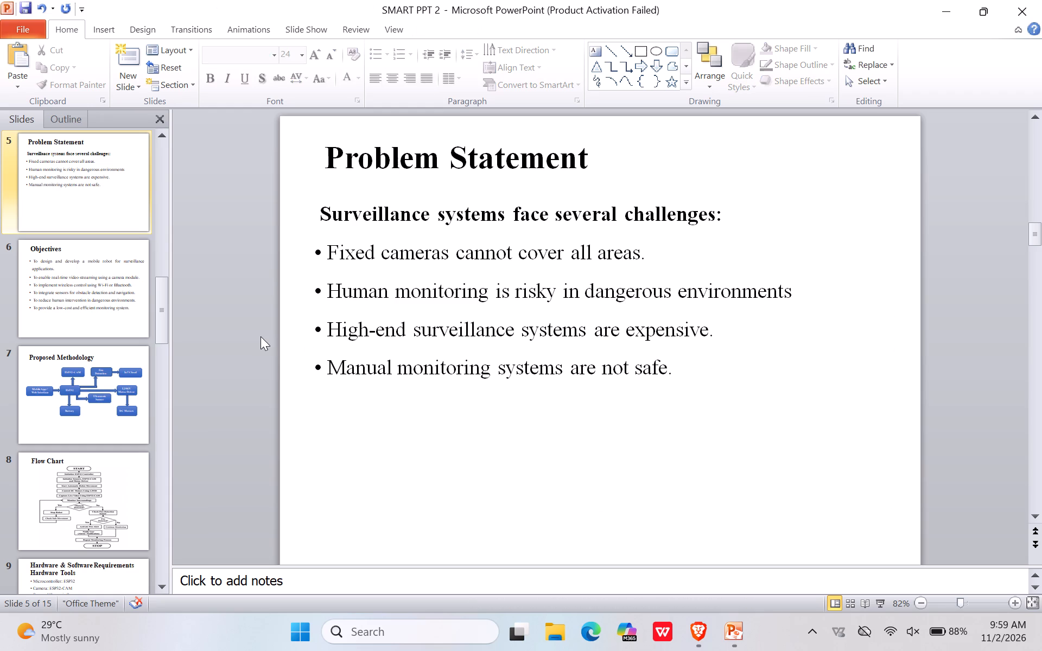
key("ctrl+s")
On the Objectives slide, drop the leading "To" from the second bullet so it starts with a capitalised "Enable".
key("Down")
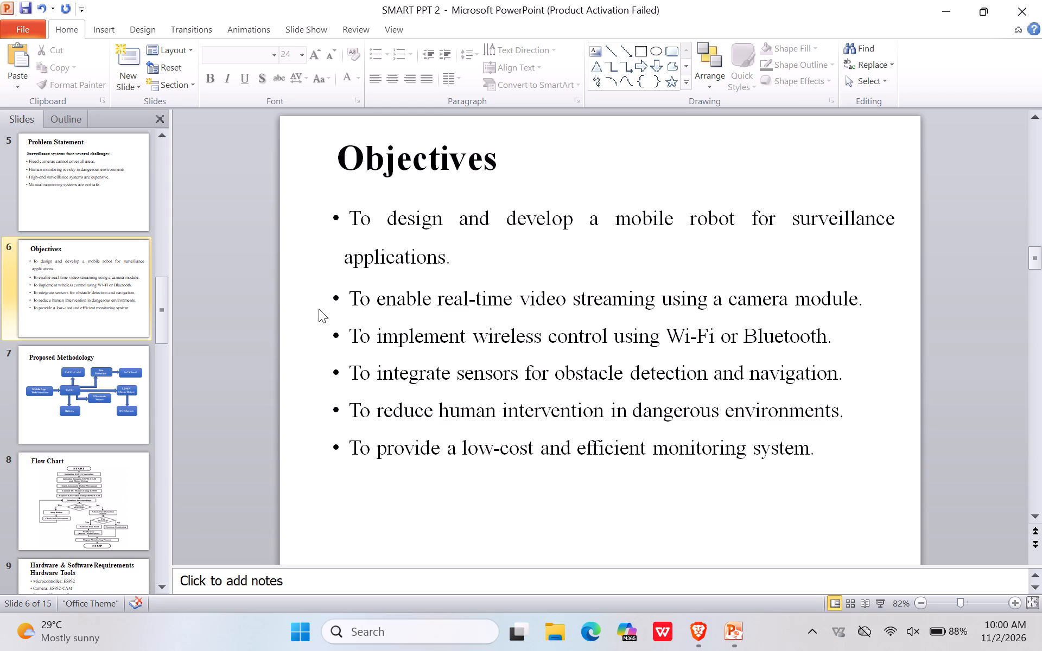
left_click(374, 303)
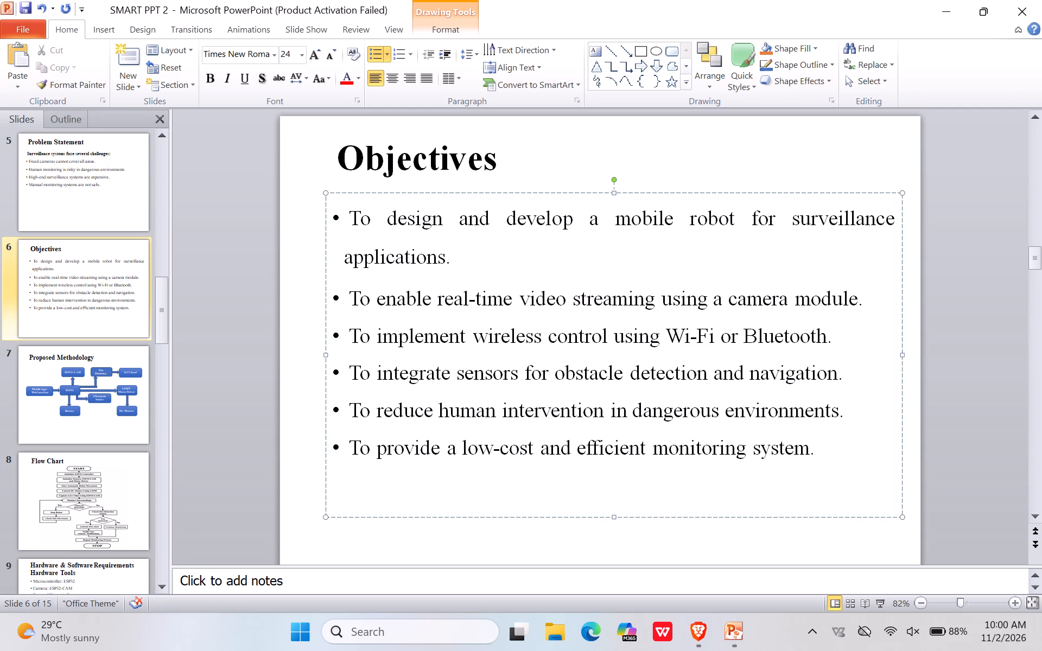
key("BackSpace")
key("BackSpace")
key("BackSpace")
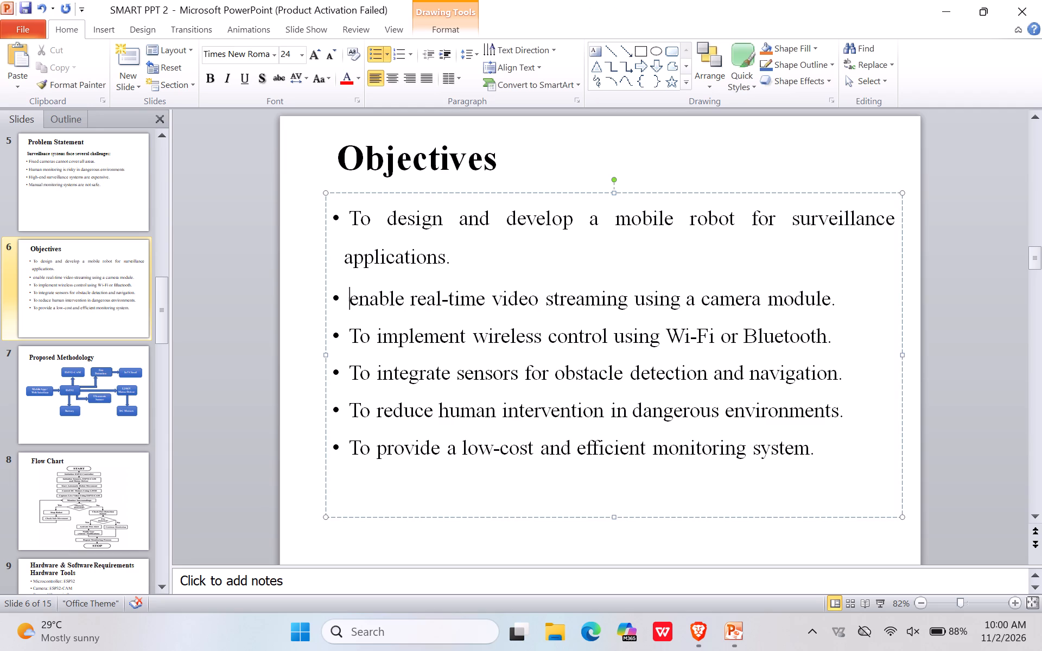
key("Right")
key("BackSpace")
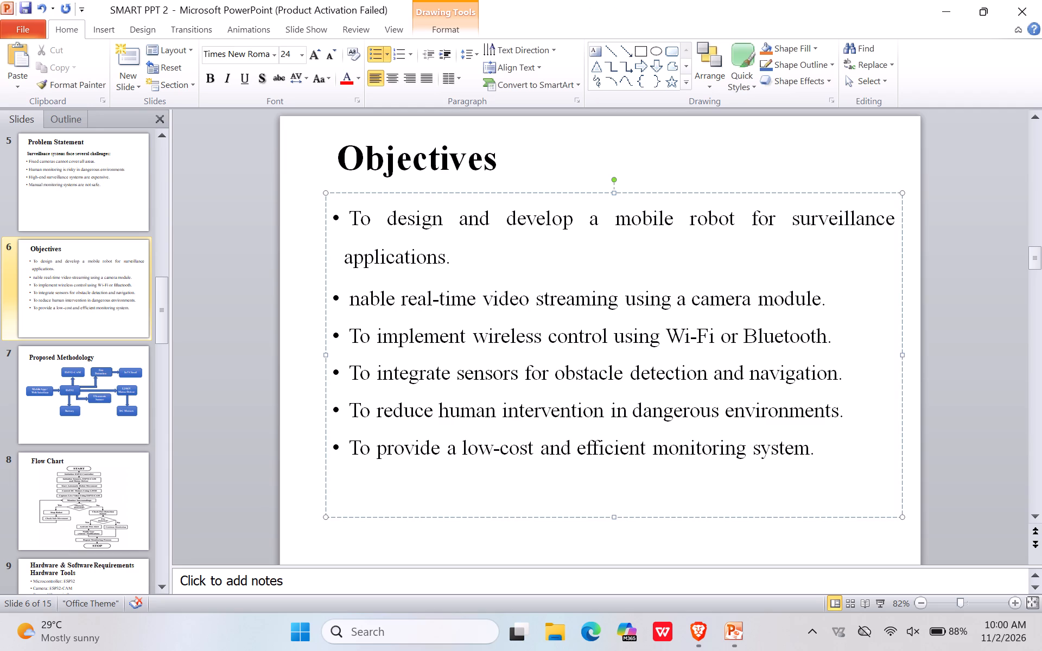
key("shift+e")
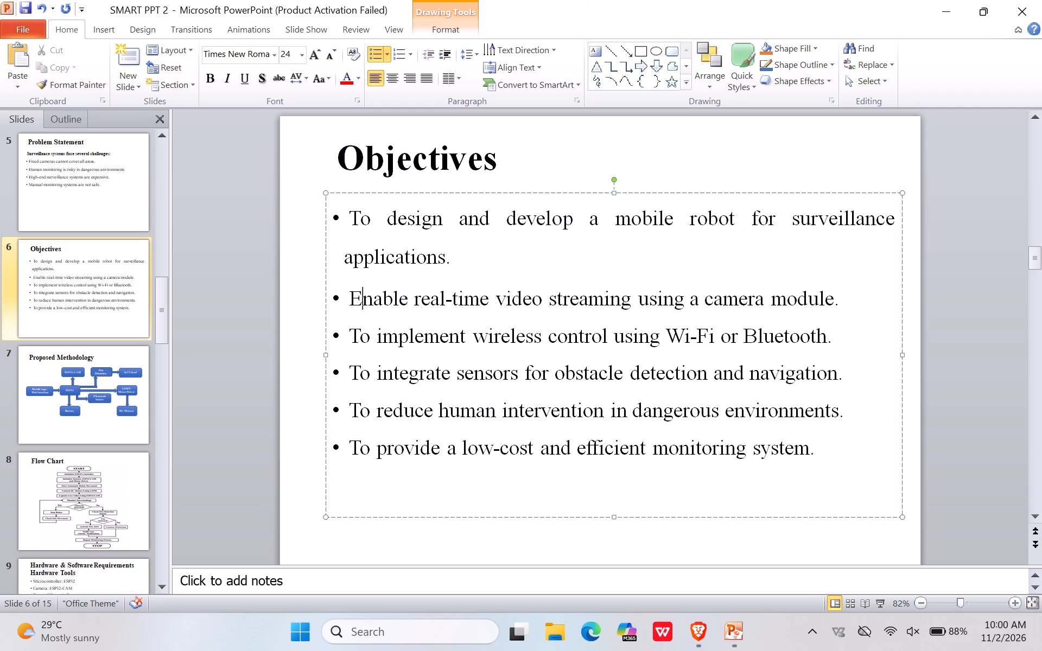
Remove the leading "To" from the wireless control bullet so it starts with "Implement", keeping a space after the bullet mark.
left_click(384, 336)
key("BackSpace")
key("BackSpace")
key("BackSpace")
key("BackSpace")
key("BackSpace")
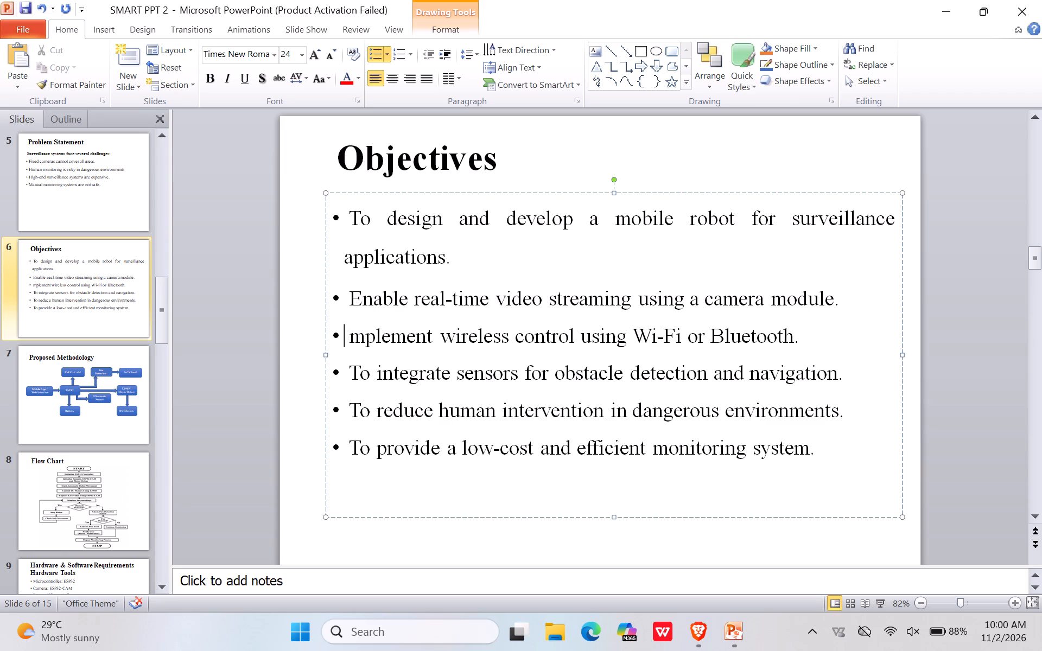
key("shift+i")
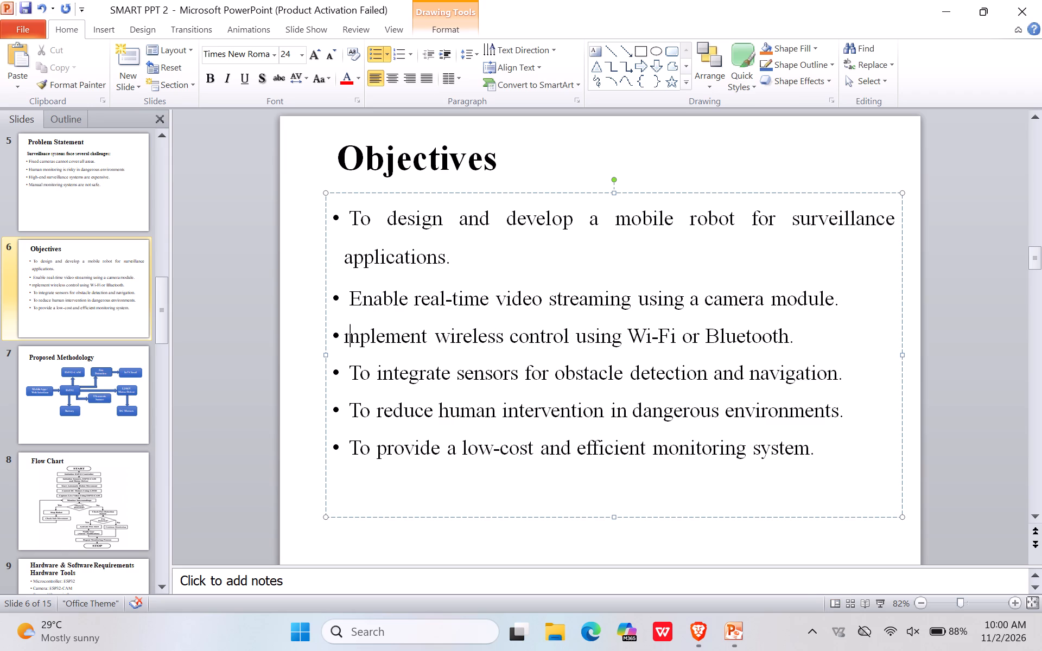
key("Left")
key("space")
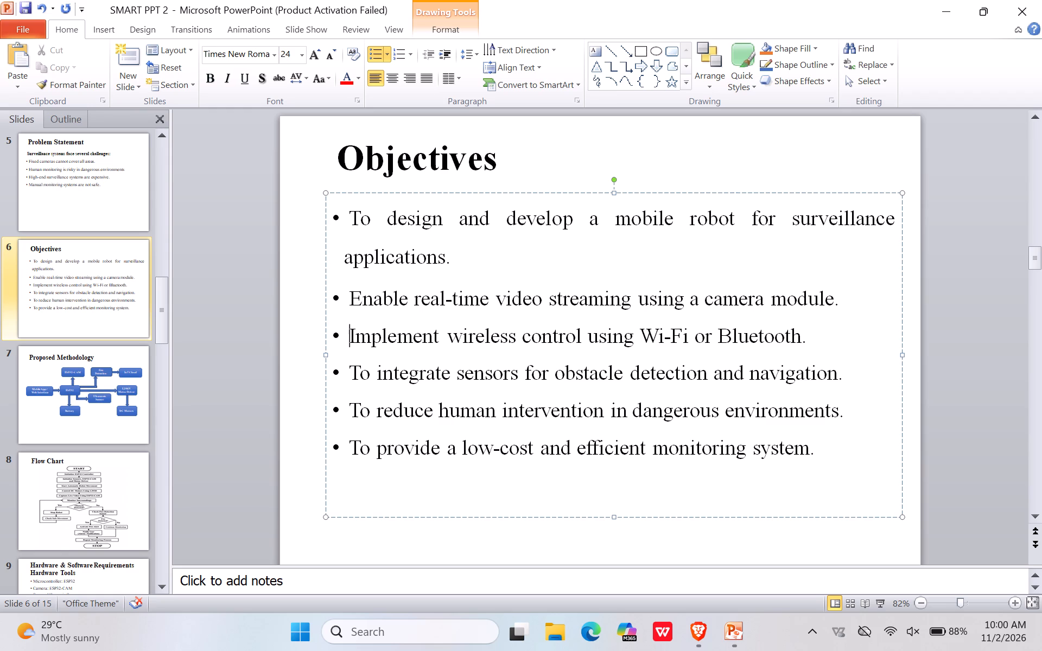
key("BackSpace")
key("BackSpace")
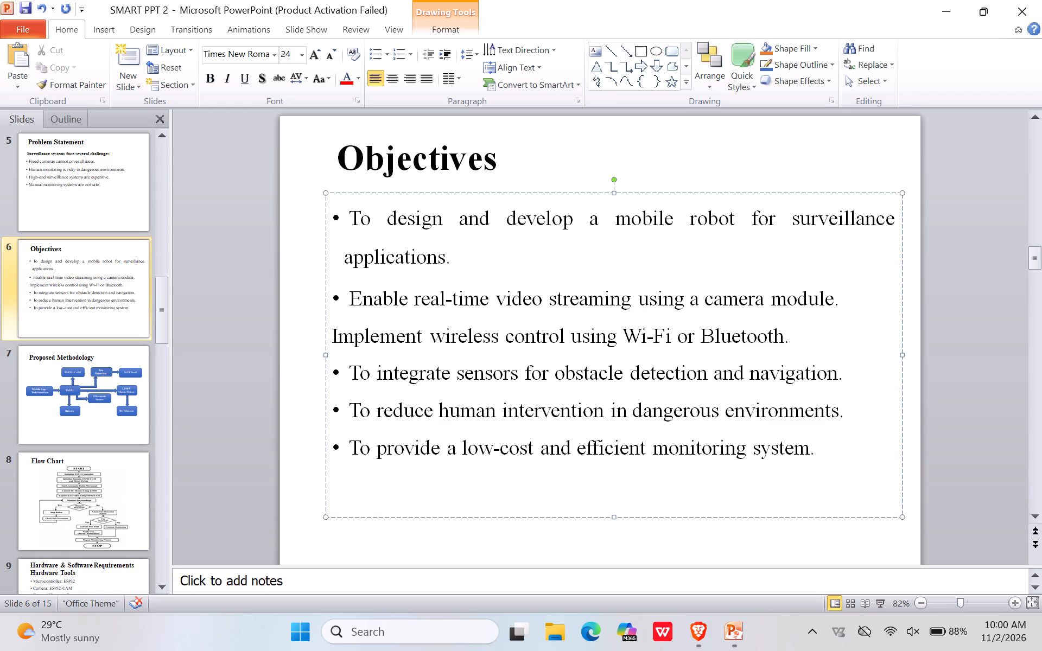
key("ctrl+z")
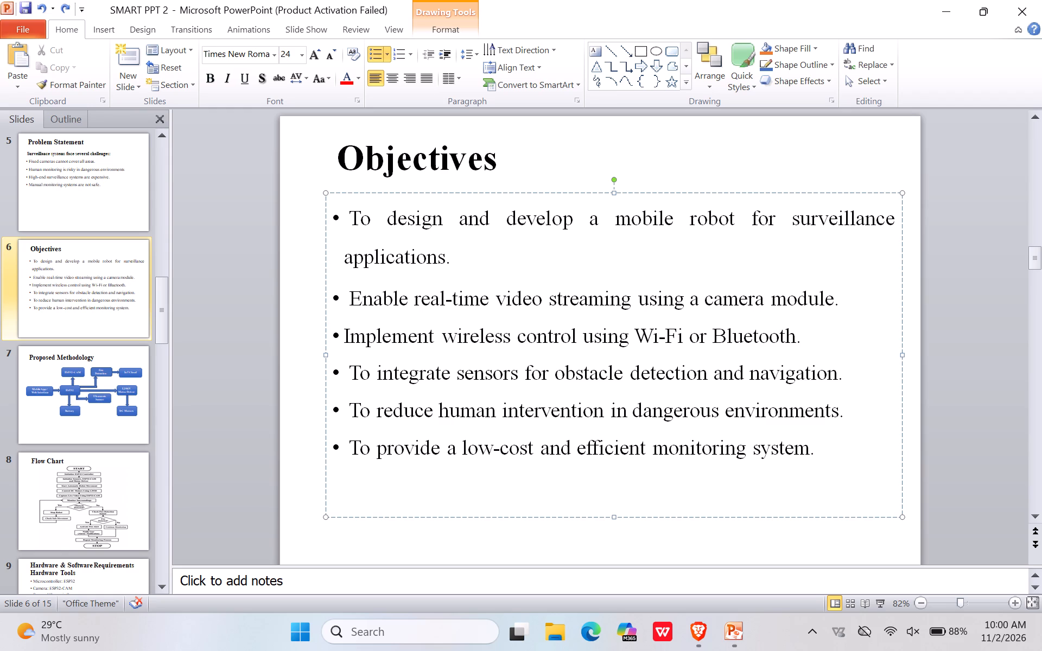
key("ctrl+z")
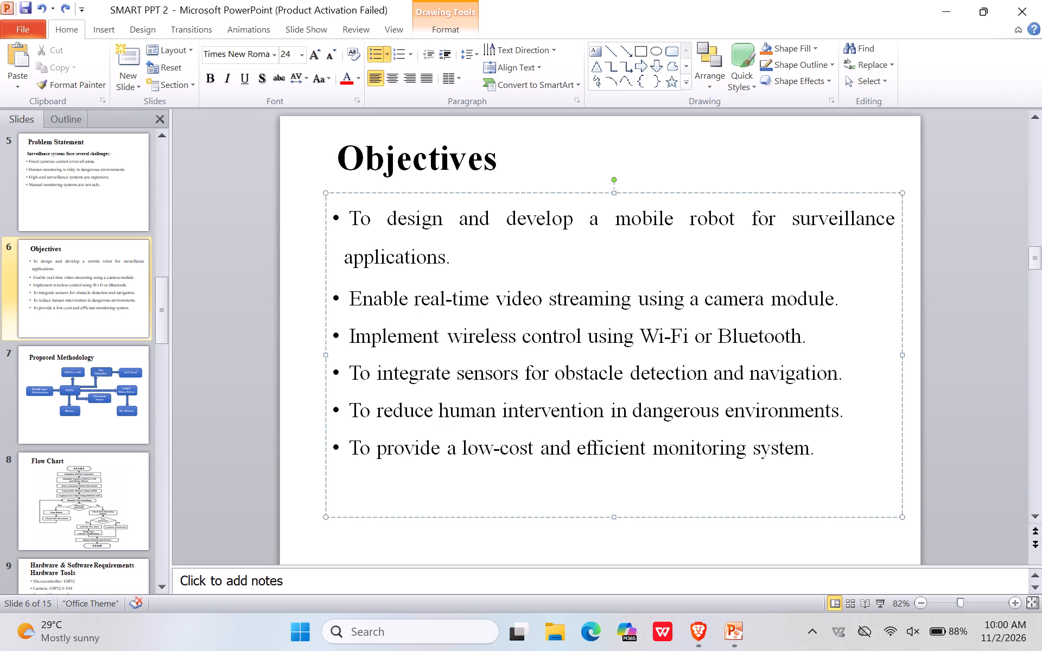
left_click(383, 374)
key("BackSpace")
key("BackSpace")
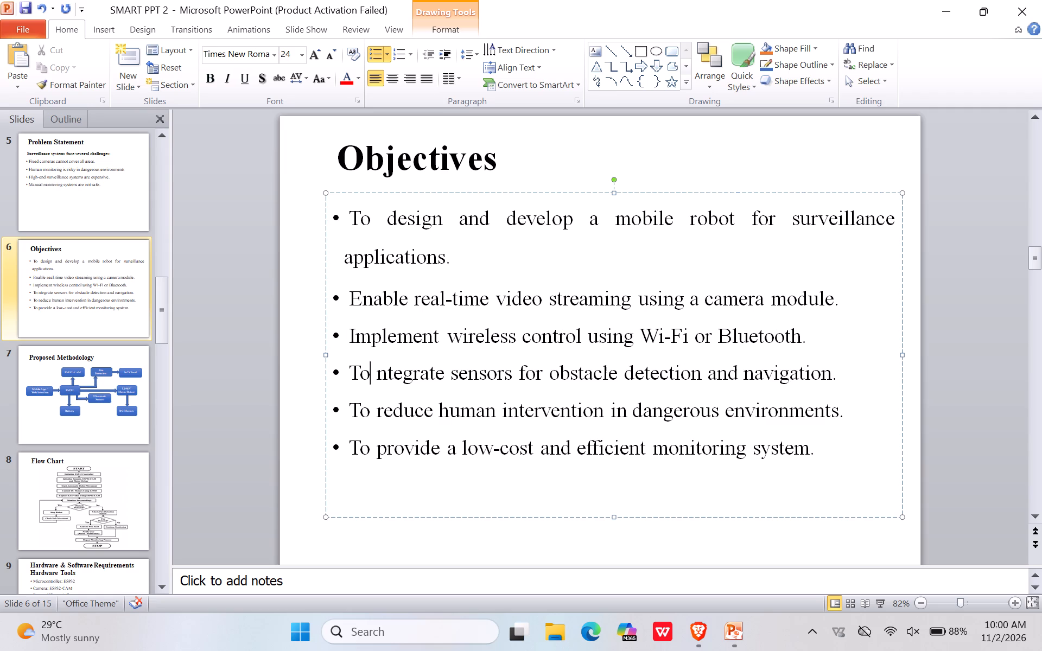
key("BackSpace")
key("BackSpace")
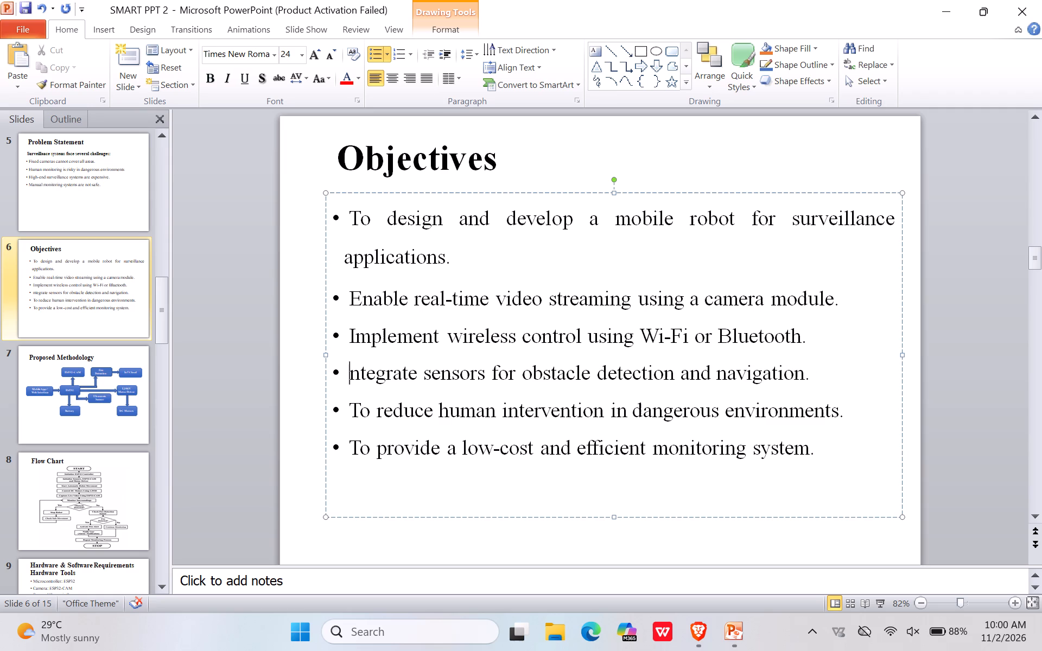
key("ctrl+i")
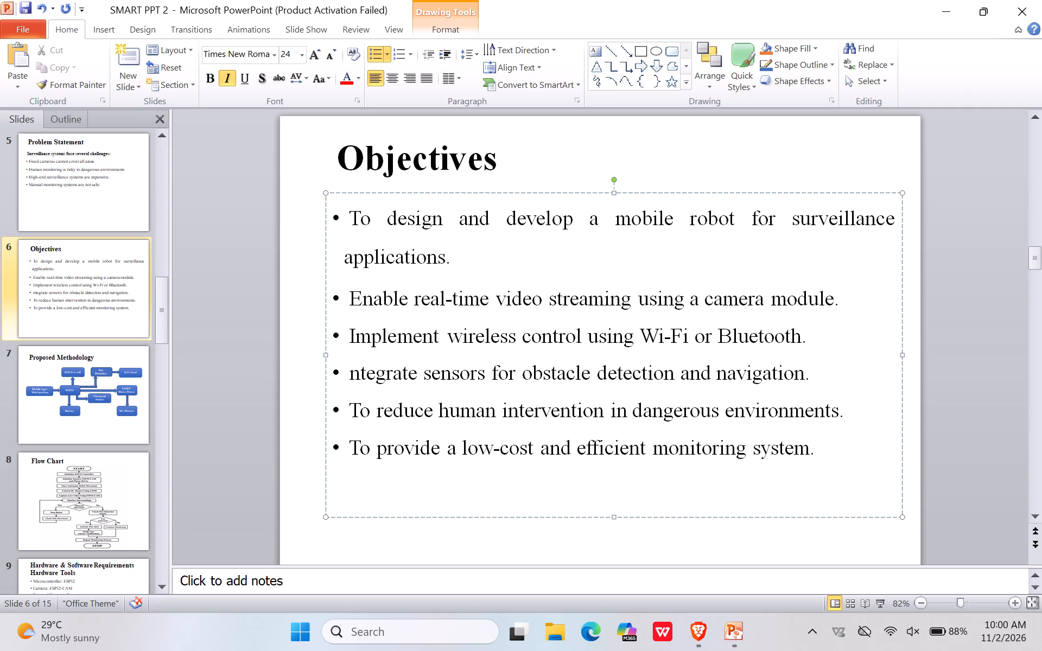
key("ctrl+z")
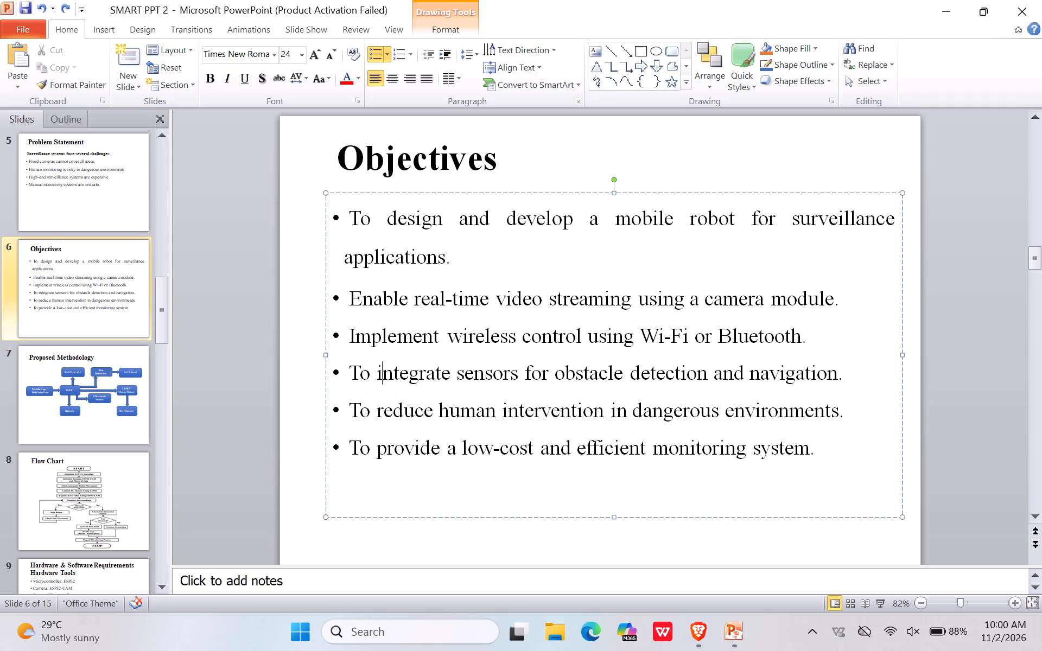
Remove the leading "To" from the obstacle detection bullet so it starts with a capitalised "Integrate".
key("BackSpace")
key("BackSpace")
key("BackSpace")
key("BackSpace")
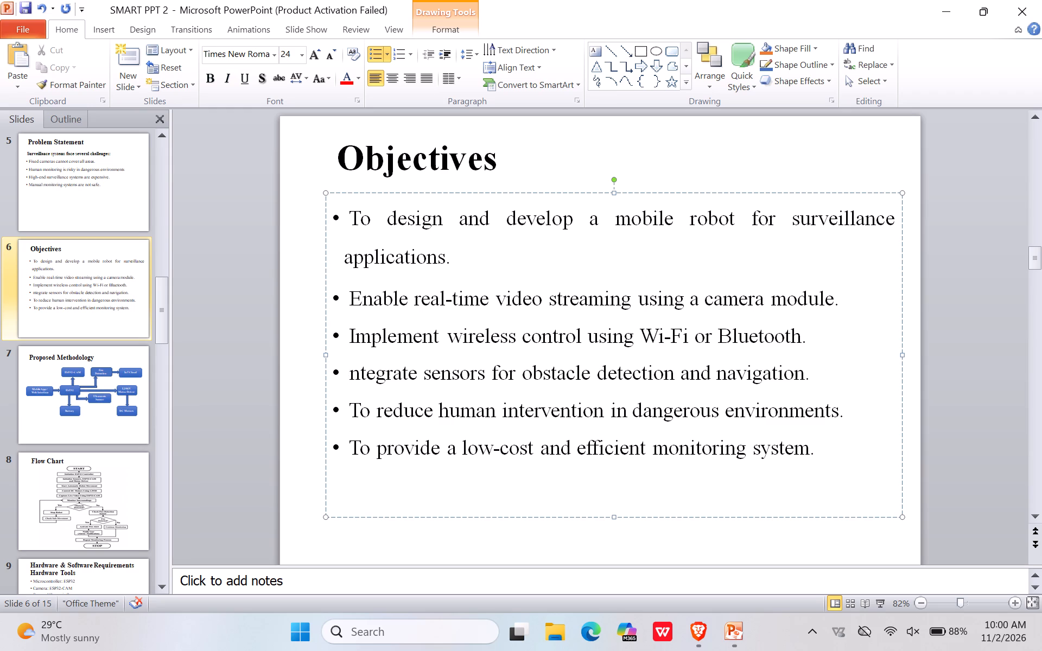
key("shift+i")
Drop the leading "To" from the human intervention bullet so it starts with "Reduce human intervention".
key("Down")
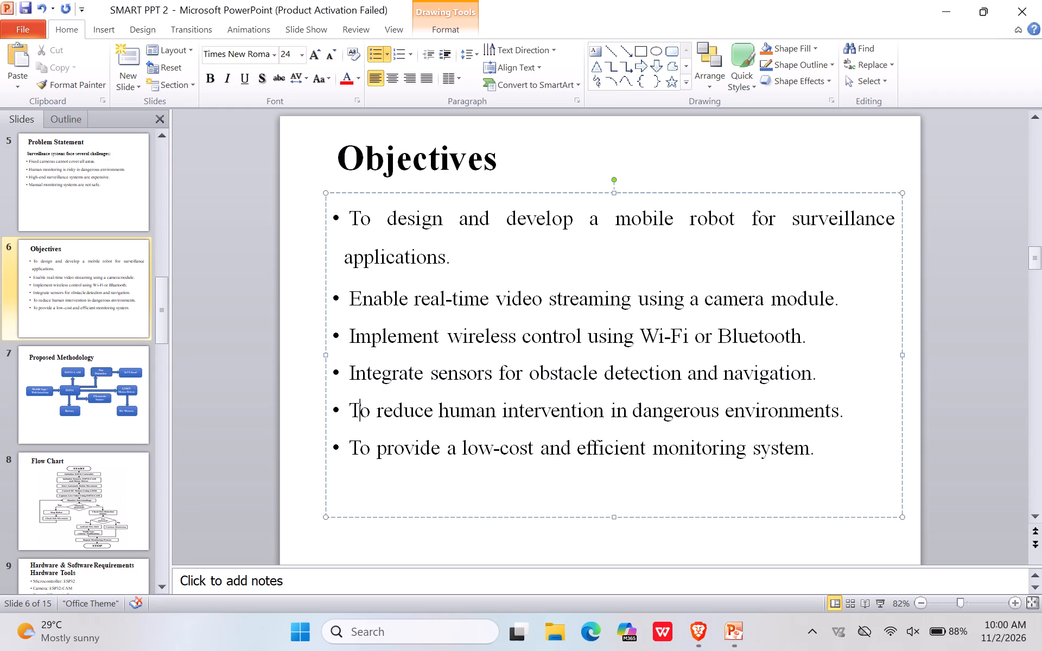
key("Right")
key("Right")
key("Right")
key("BackSpace")
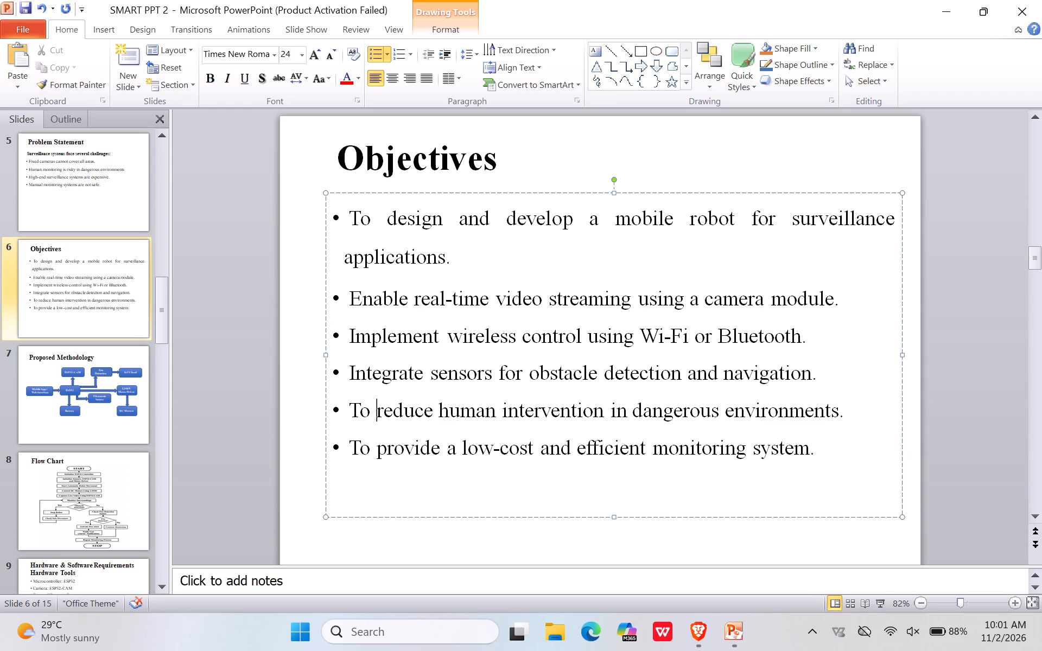
key("BackSpace")
key("BackSpace")
key("BackSpace")
key("shift+r")
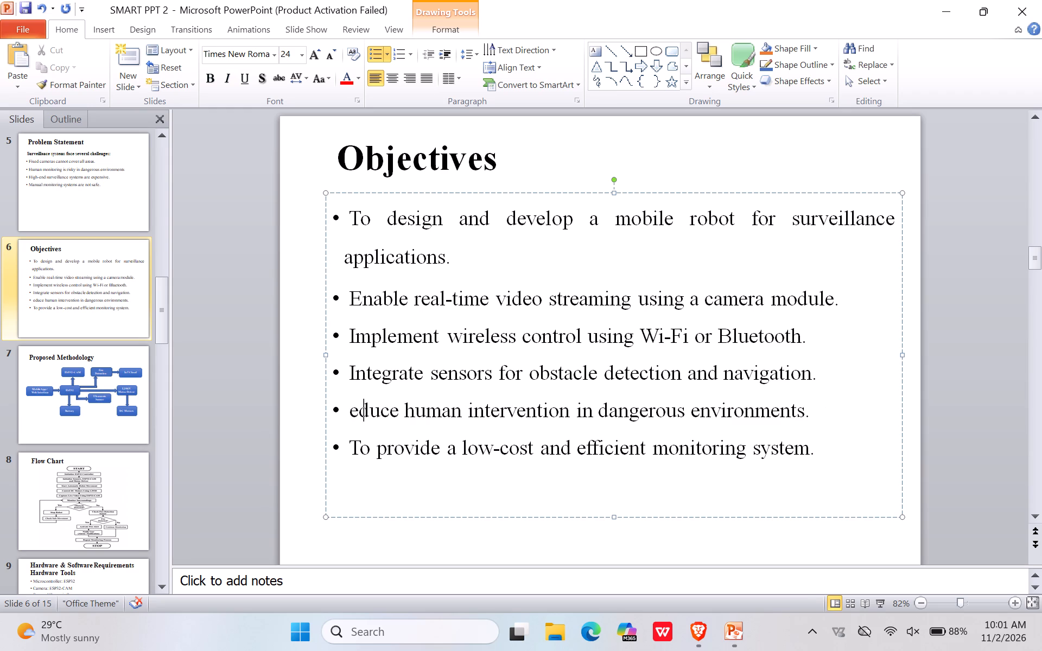
Drop the leading "To" from the last objective so it starts with "Provide a low-cost", and save the presentation.
key("Down")
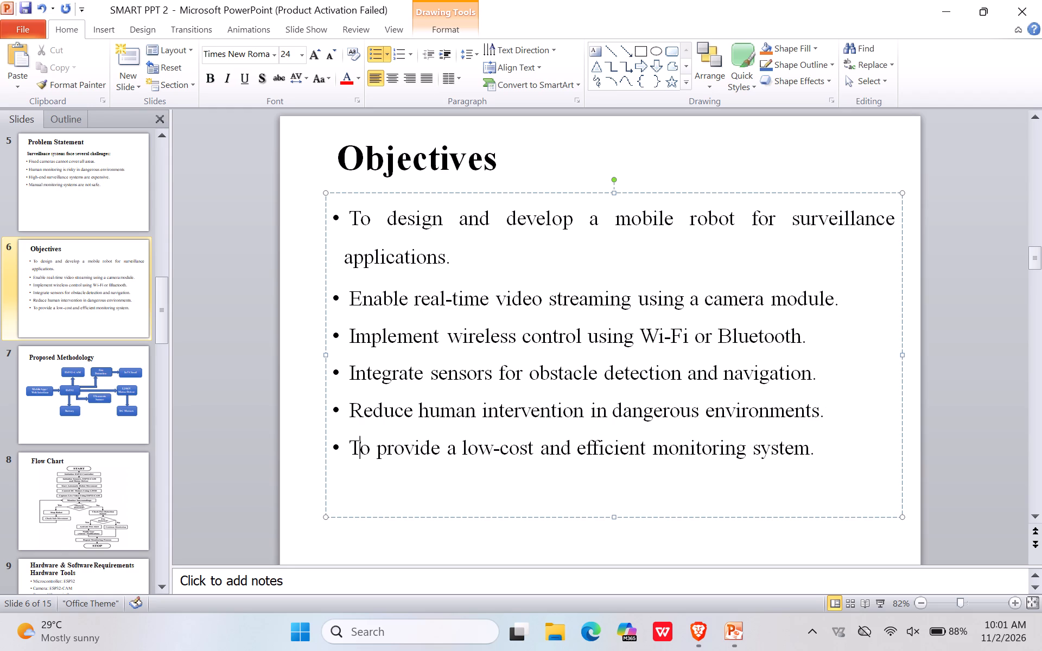
key("Right")
key("Right")
key("Right")
key("BackSpace")
key("BackSpace")
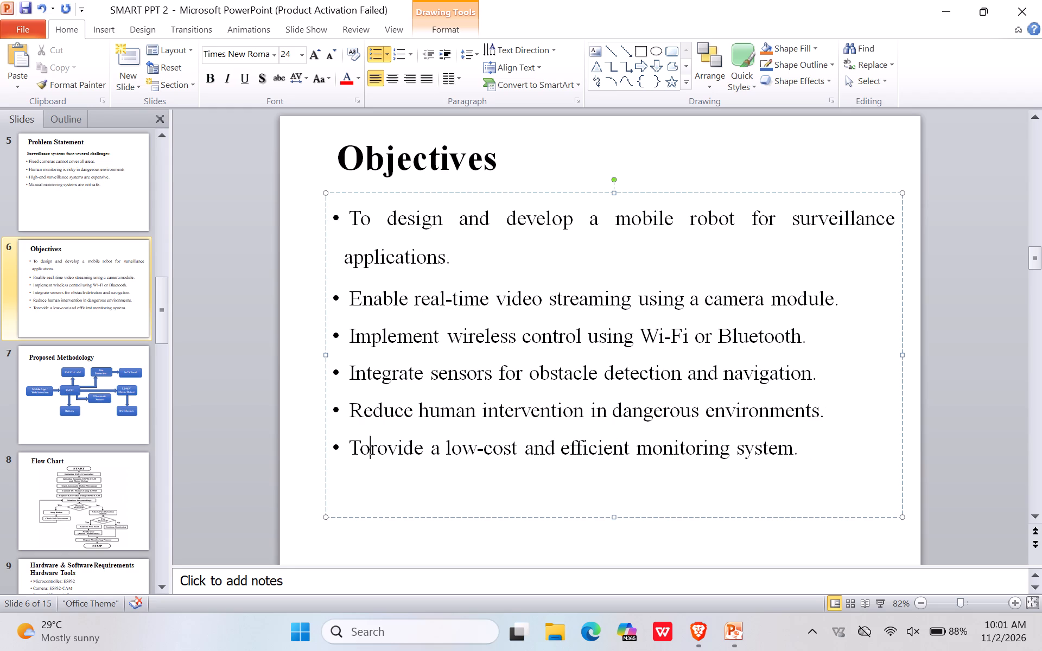
key("BackSpace")
key("BackSpace")
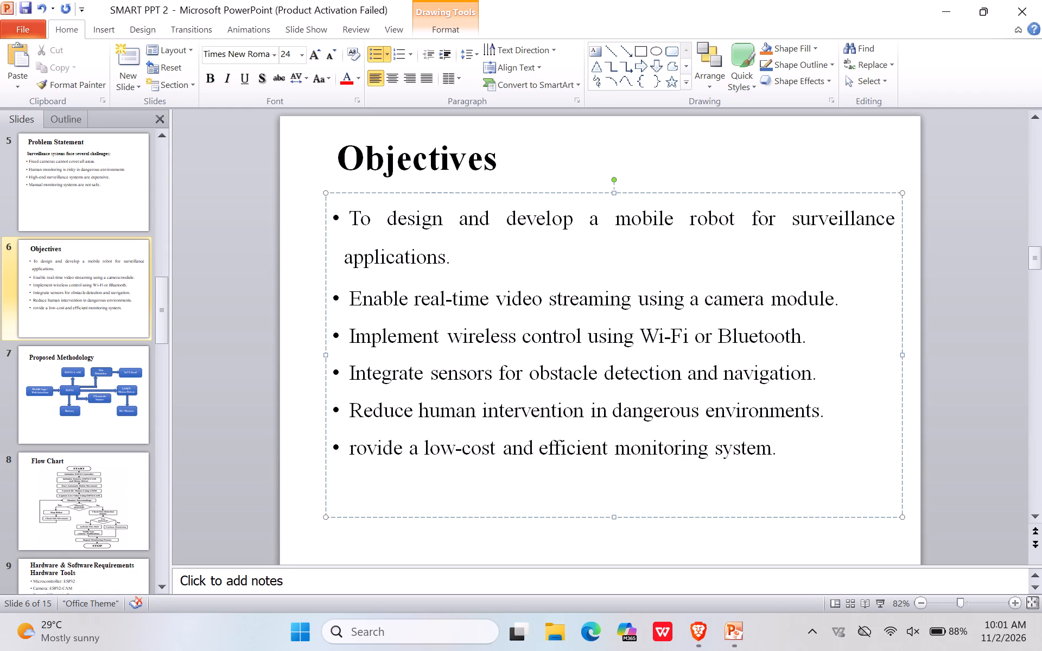
key("shift+p")
key("ctrl+s")
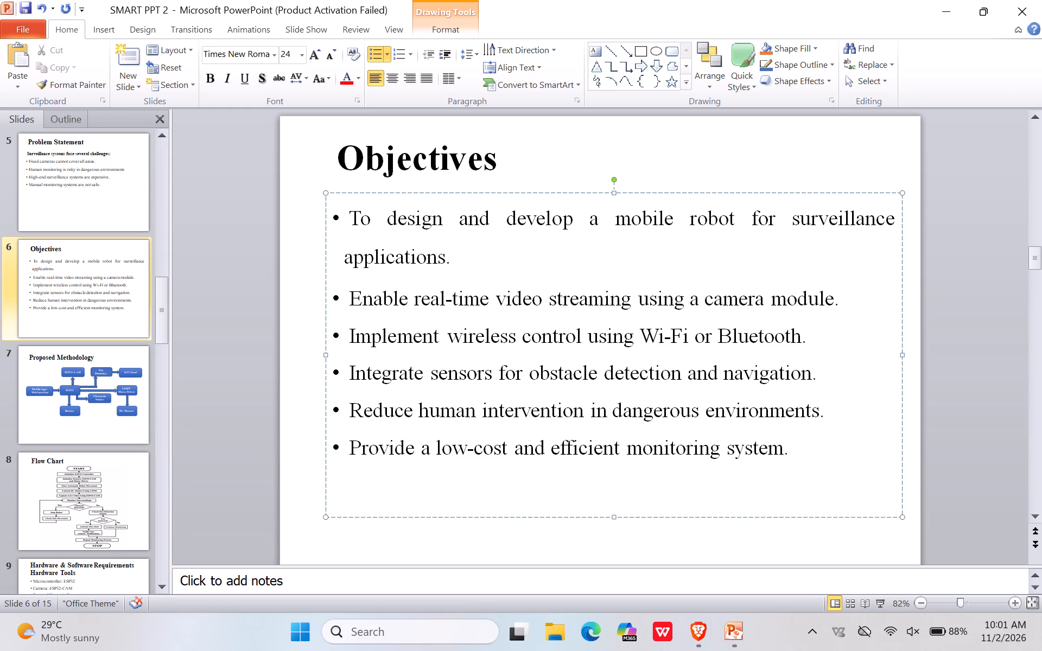
key("ctrl+d")
key("ctrl+s")
key("ctrl+s")
left_click(186, 420)
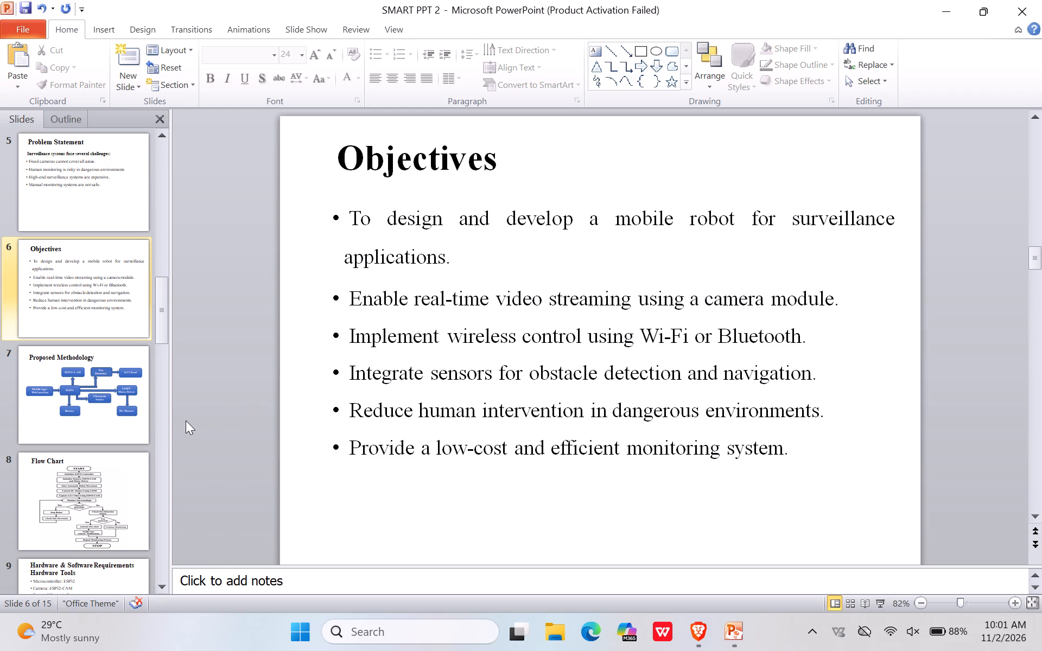
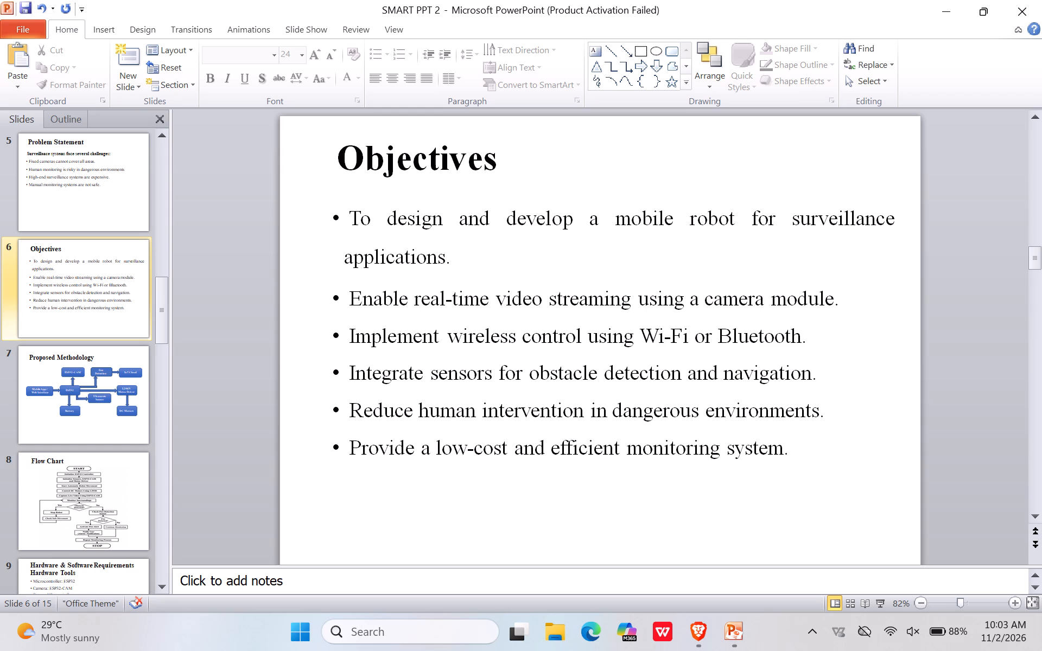
Move on to the Proposed Methodology slide and review its block diagram.
key("Right")
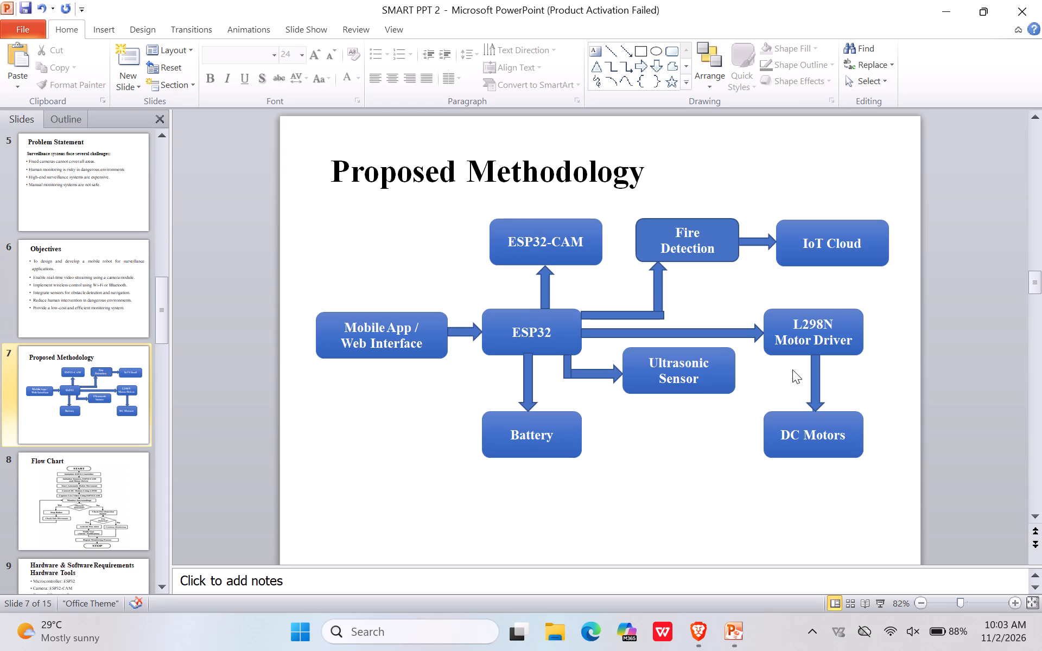
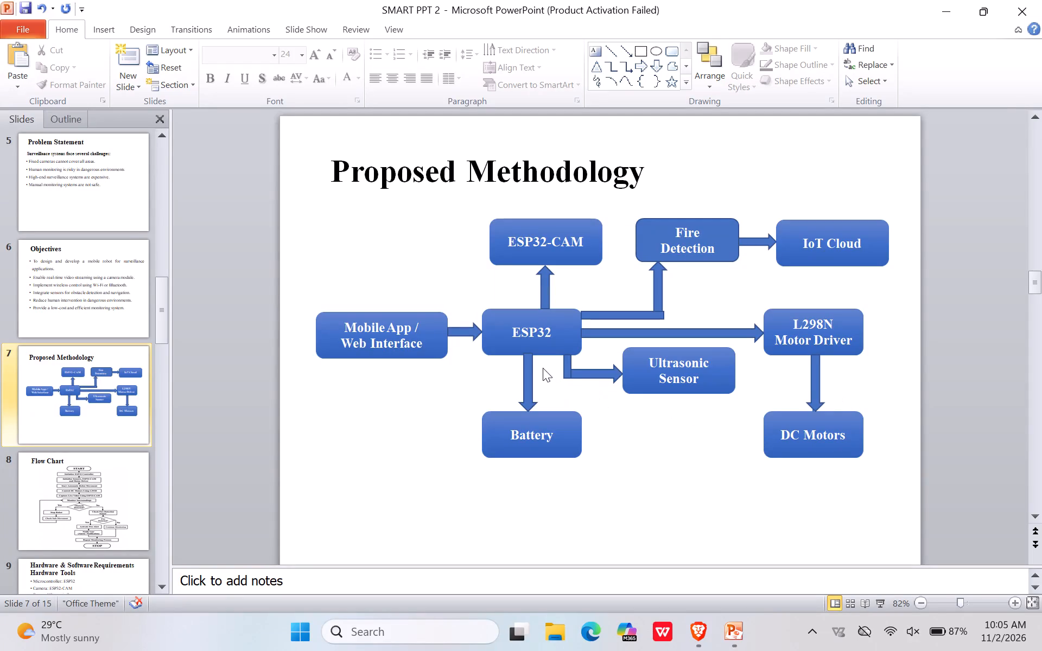
Rotate the arrow between Mobile App / Web Interface and ESP32 to point toward Mobile App / Web Interface, and save the presentation.
left_click(464, 331)
left_click_drag(463, 310, 464, 341)
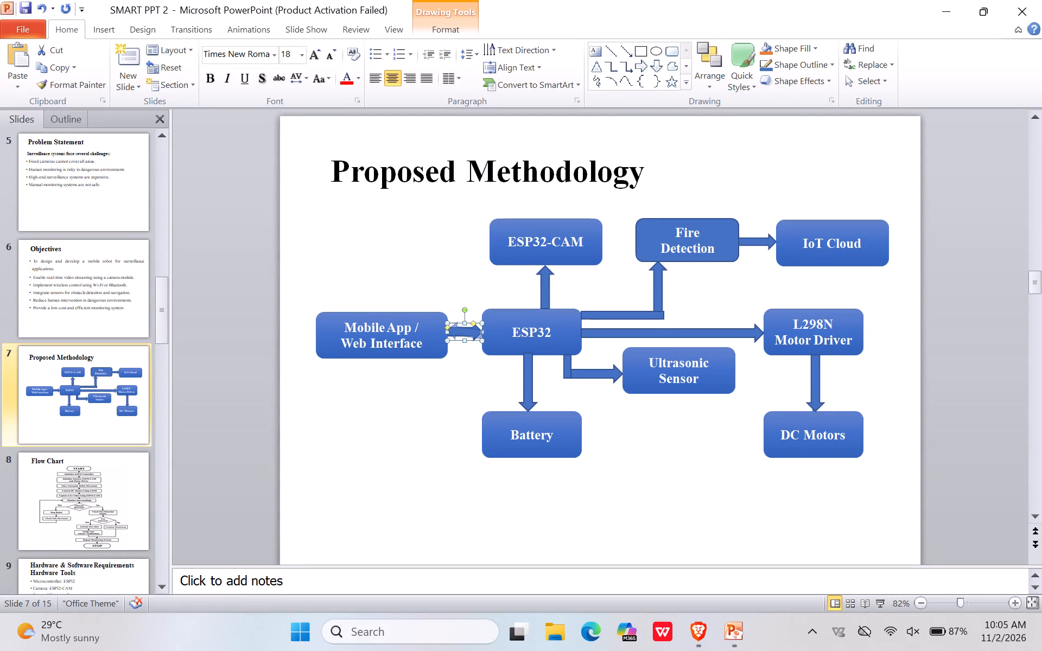
left_click_drag(464, 341, 465, 339)
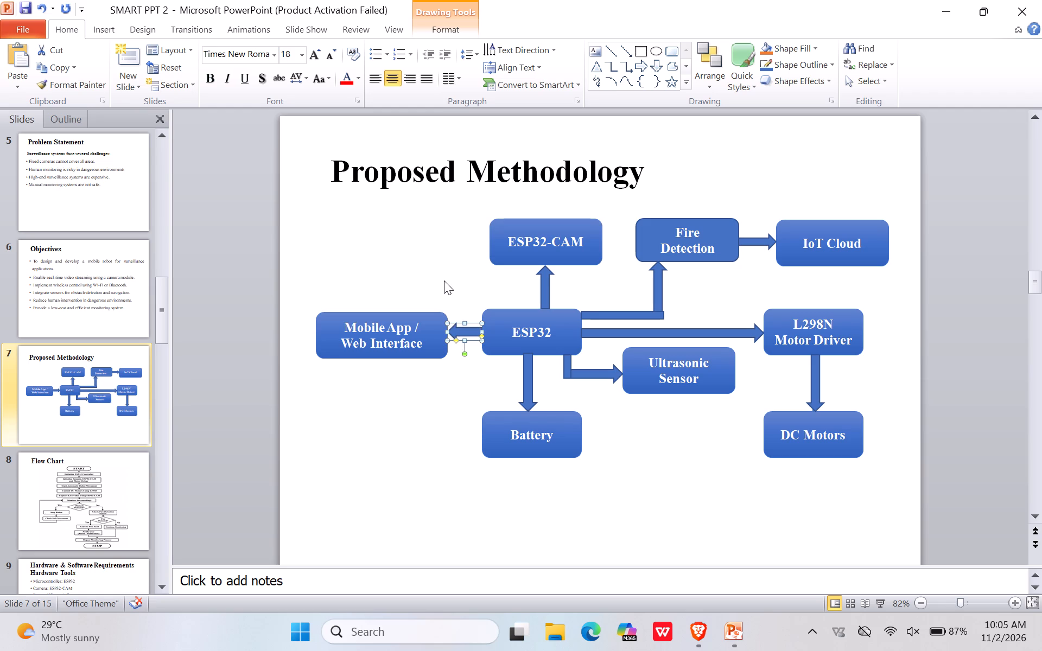
left_click(412, 510)
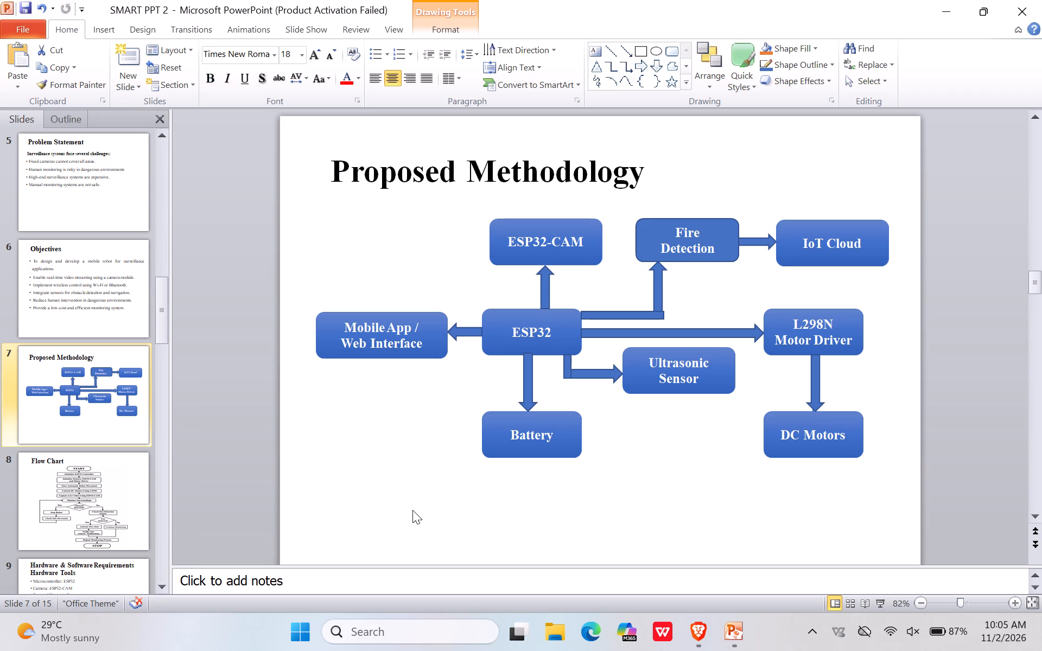
key("ctrl+s")
key("ctrl+s")
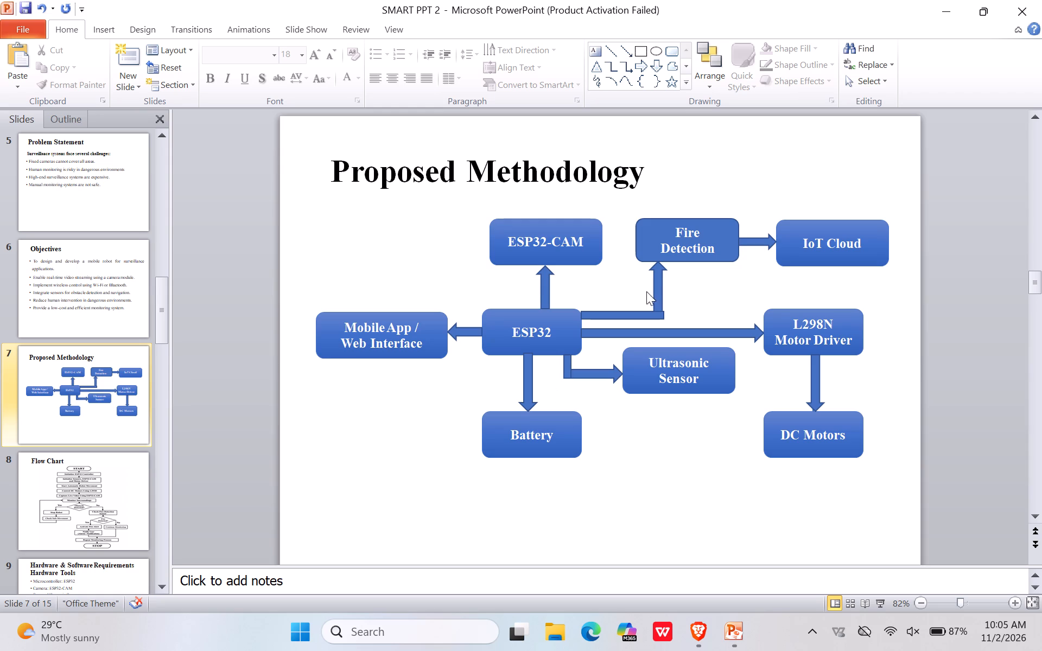
Move the arrow pointing to Mobile App / Web Interface down to the lower part of the gap beside ESP32.
left_click(440, 343)
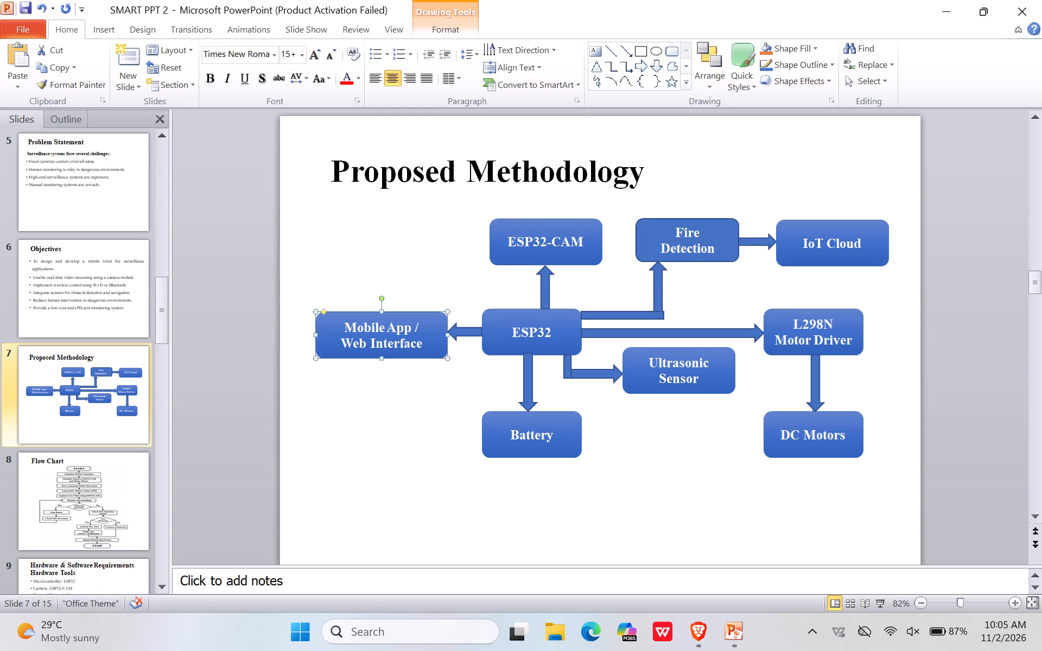
left_click(465, 335)
left_click_drag(465, 335, 464, 326)
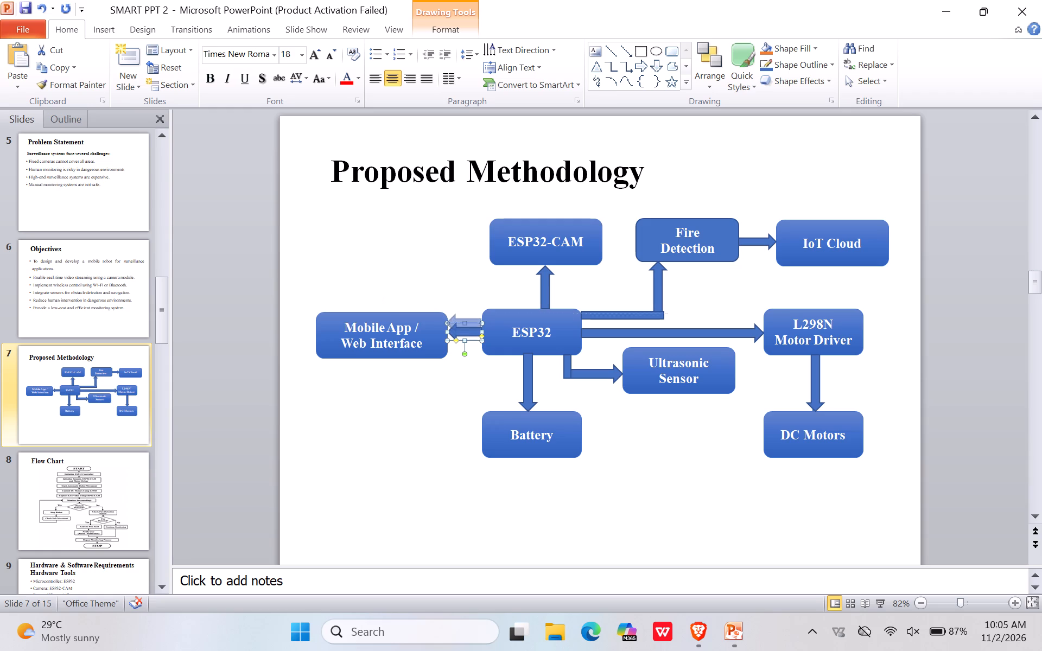
left_click_drag(464, 326, 464, 324)
left_click_drag(464, 324, 466, 352)
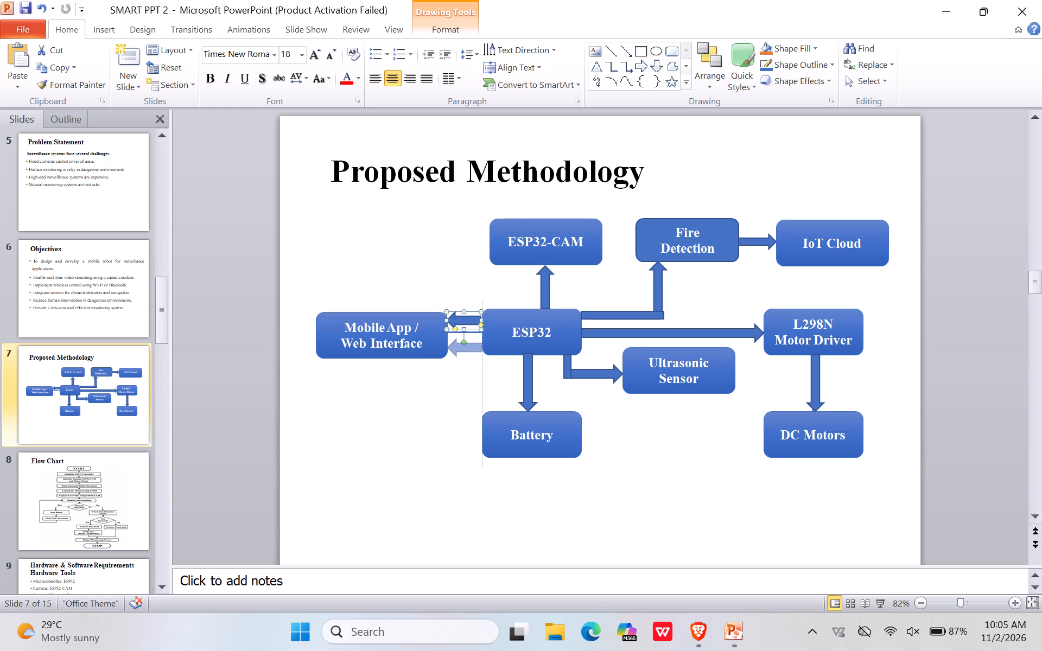
left_click_drag(466, 352, 467, 352)
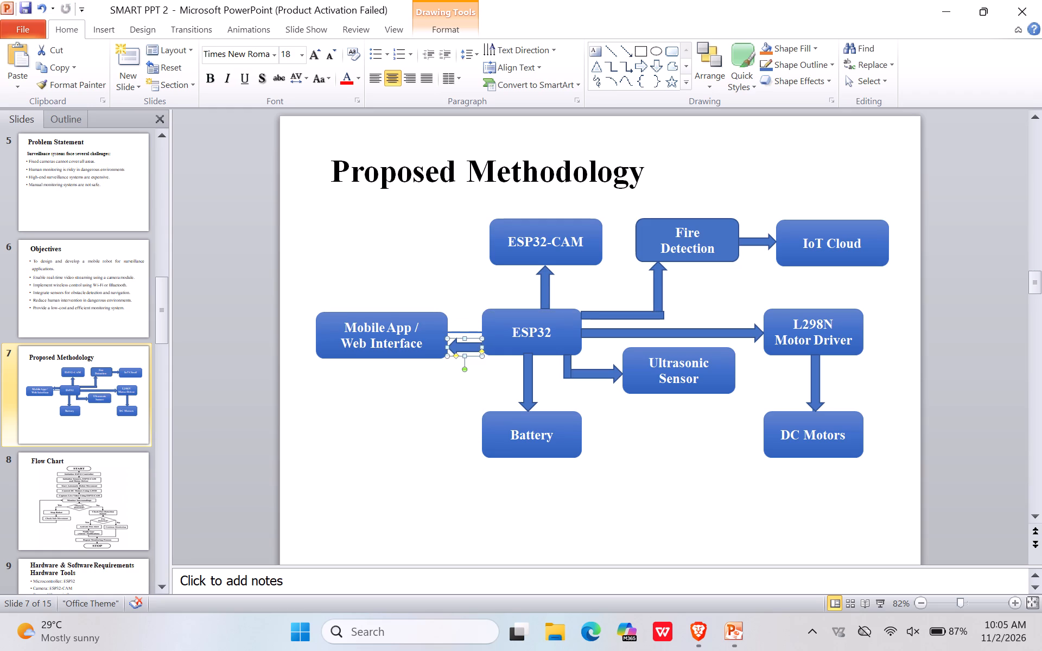
Duplicate the arrow that points from ESP32 to Mobile App / Web Interface.
left_click(467, 352)
key("ctrl+c")
left_click(415, 422)
key("ctrl+v")
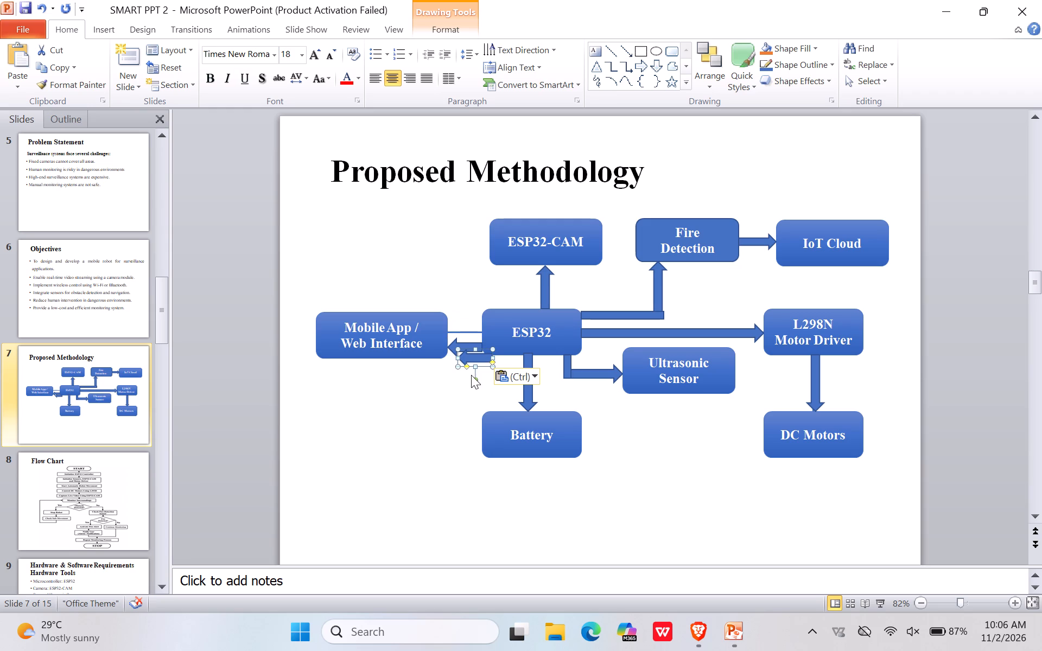
Rotate the duplicated arrow until it lies horizontal and points toward ESP32.
left_click_drag(475, 380, 449, 337)
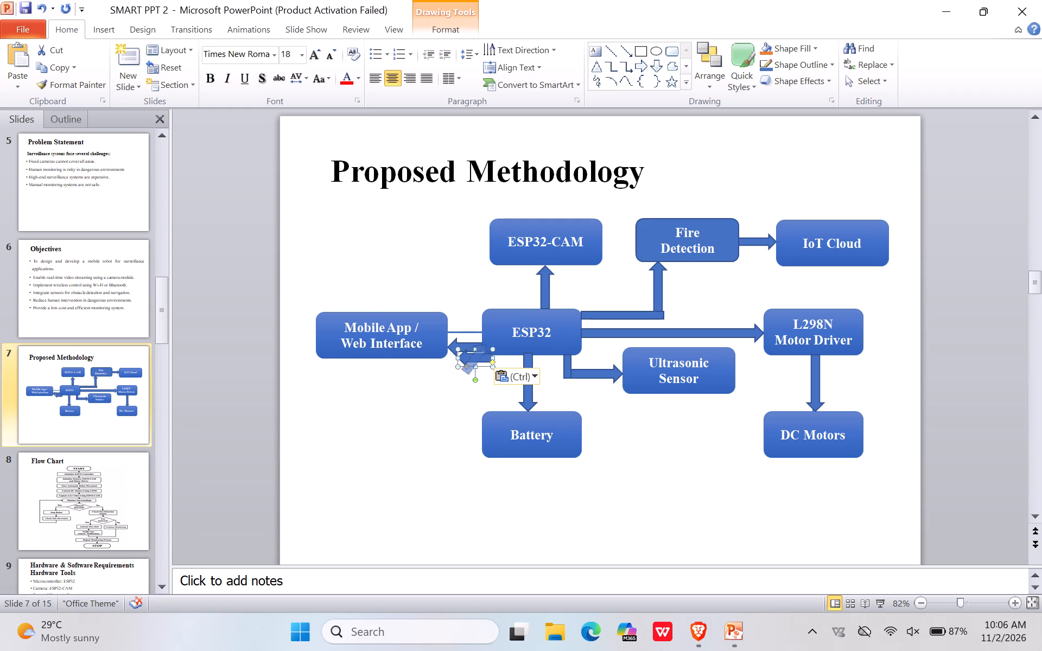
left_click_drag(449, 337, 448, 337)
left_click(447, 336)
left_click(452, 333)
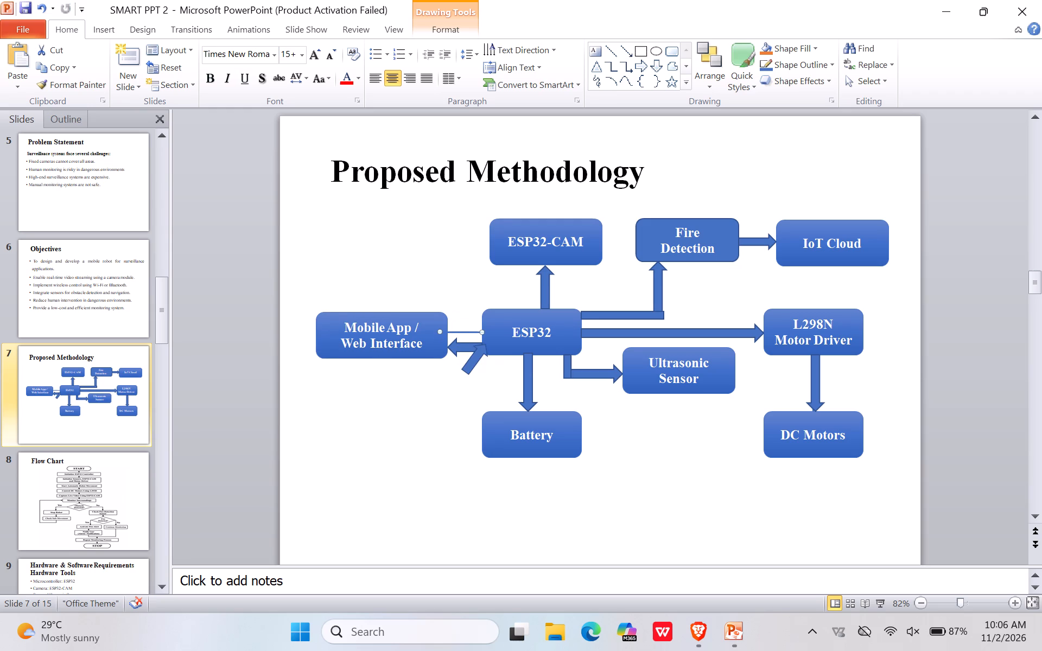
left_click(474, 366)
left_click_drag(459, 344, 486, 340)
double_click(487, 340)
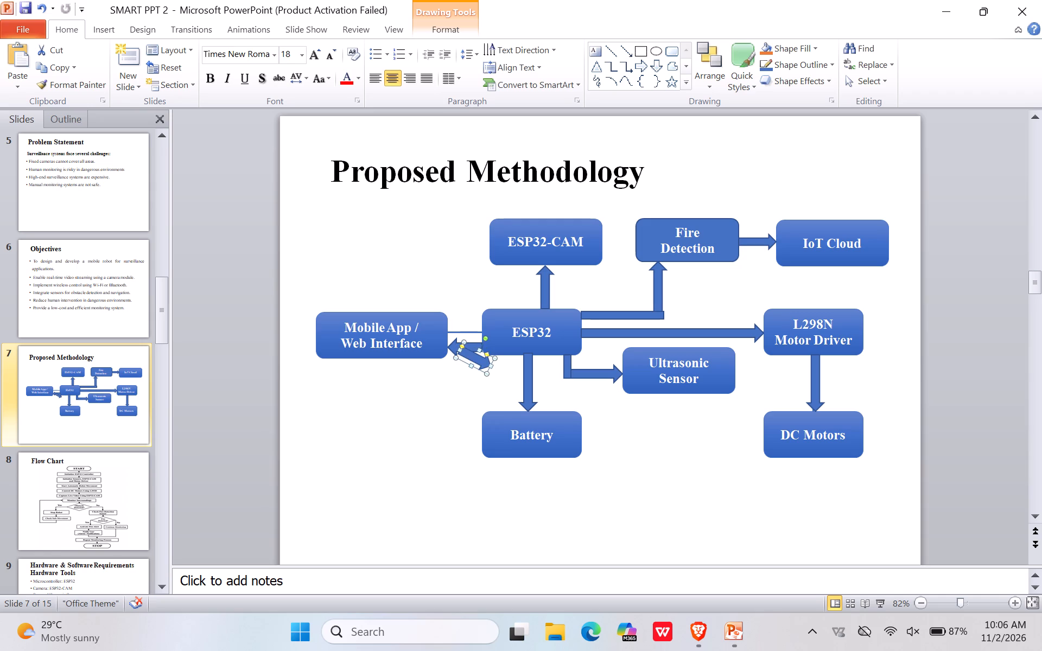
left_click_drag(487, 340, 475, 339)
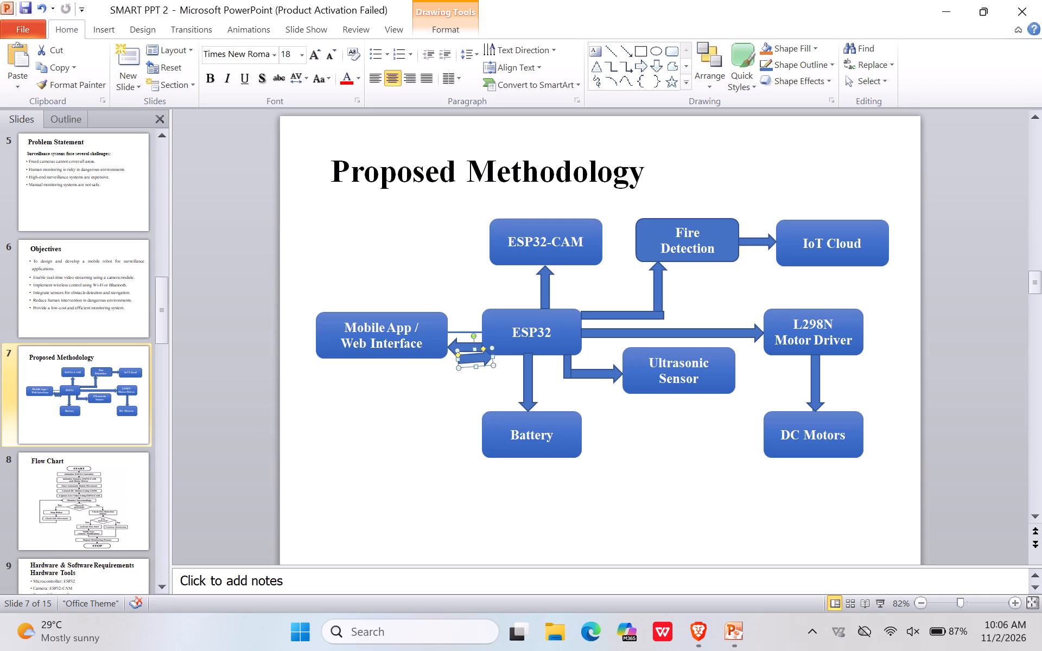
left_click(475, 333)
left_click(478, 334)
Place the duplicated arrow just above the return arrow, spanning Mobile App / Web Interface to ESP32, and save the presentation.
left_click_drag(474, 361, 466, 331)
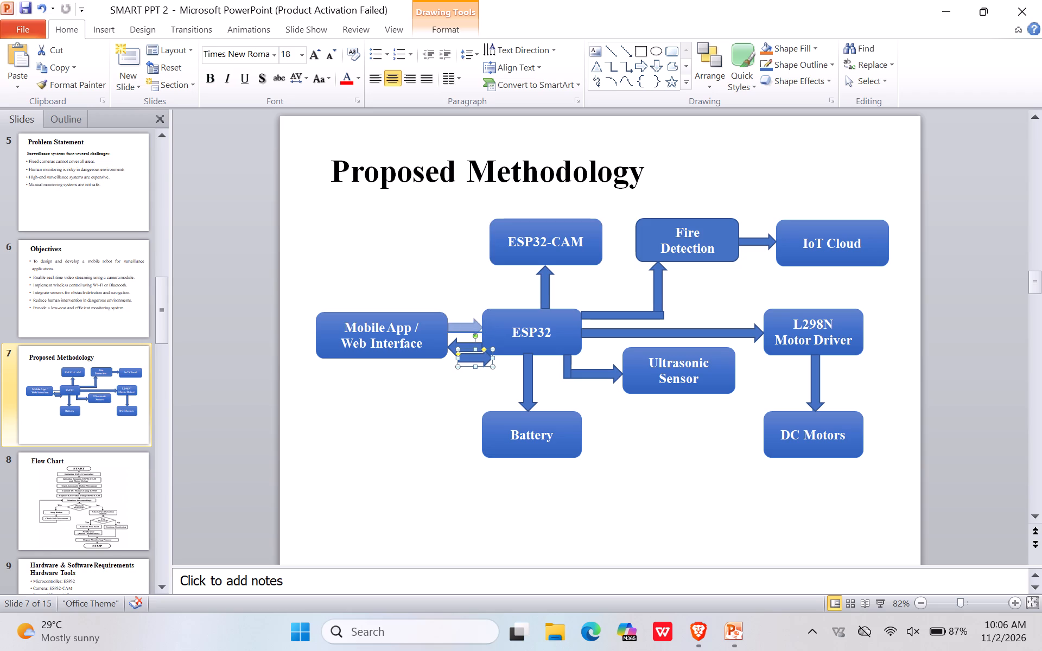
left_click_drag(466, 331, 468, 335)
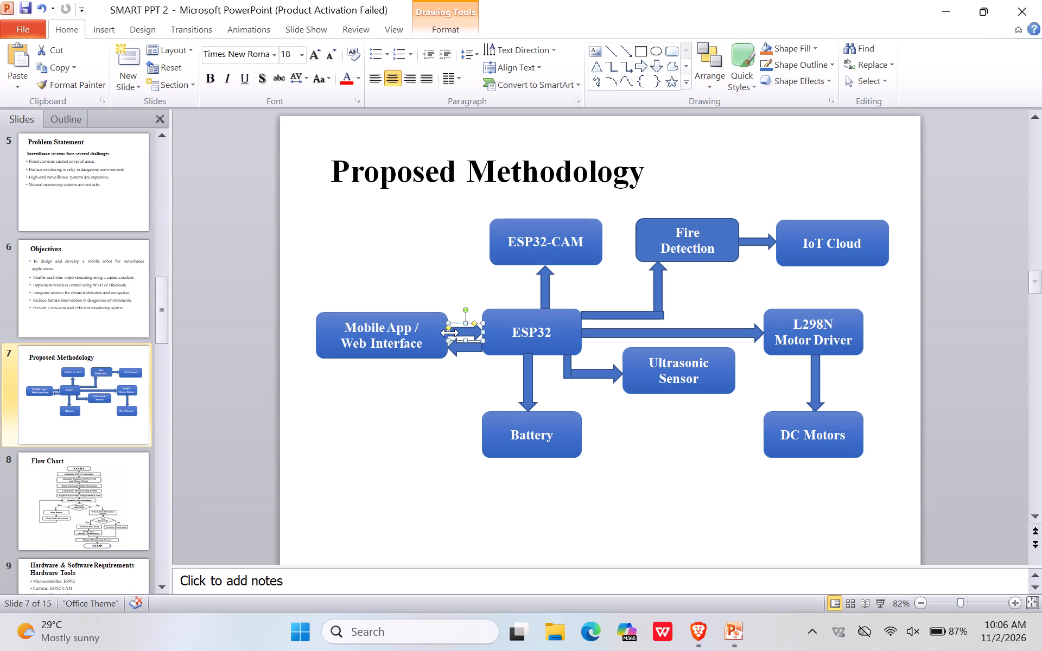
left_click(450, 333)
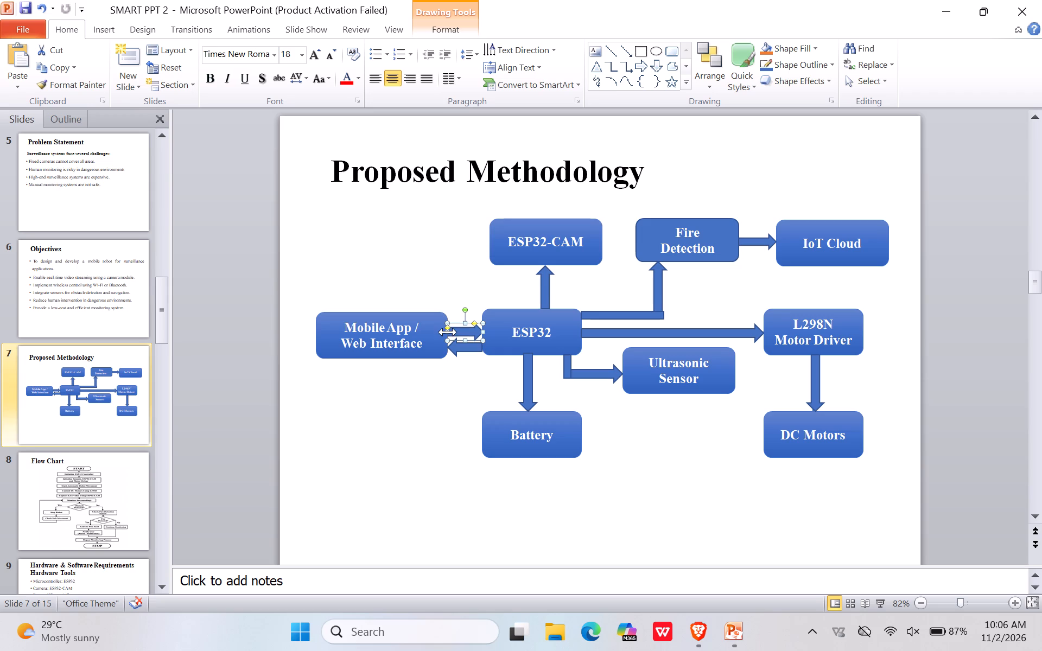
left_click(452, 290)
key("ctrl+s")
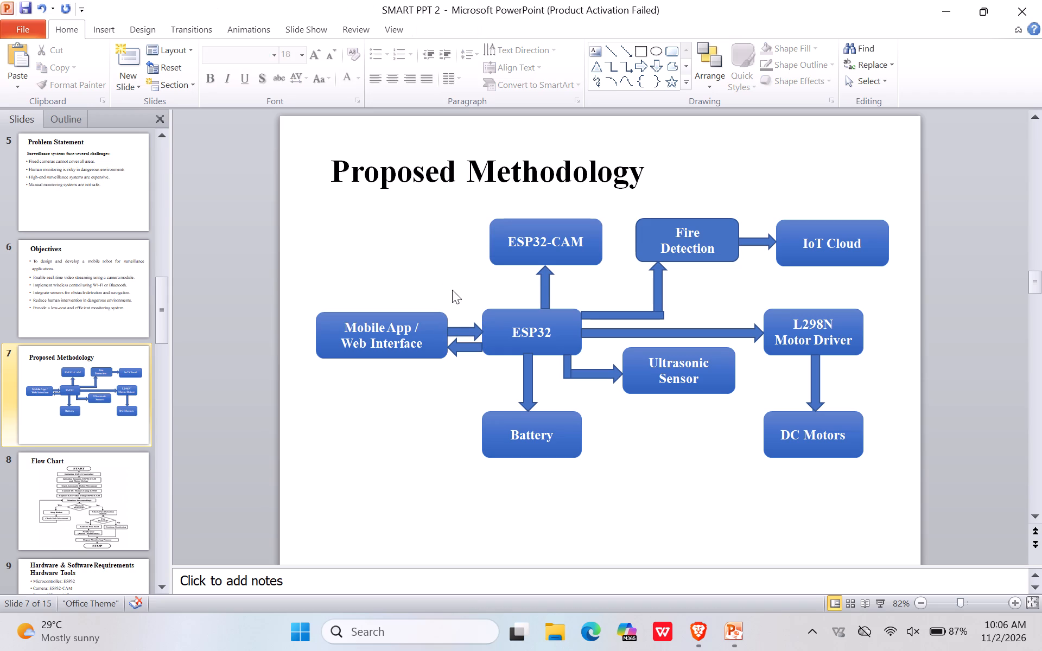
key("ctrl+s")
key("ctrl+s")
Move on to the Flow Chart slide.
key("Right")
key("Right")
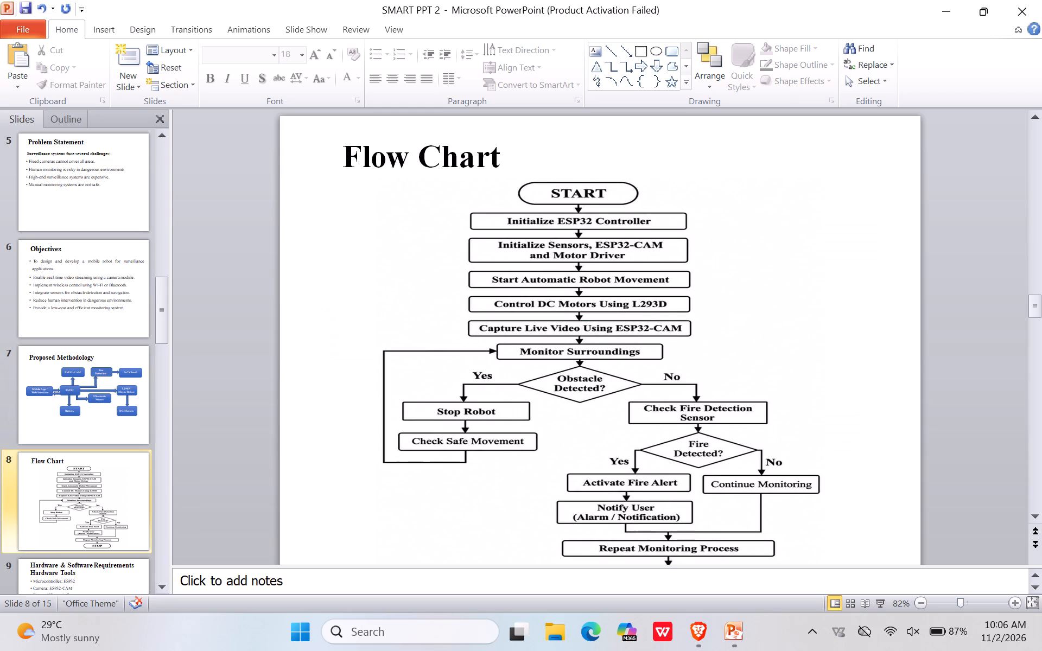
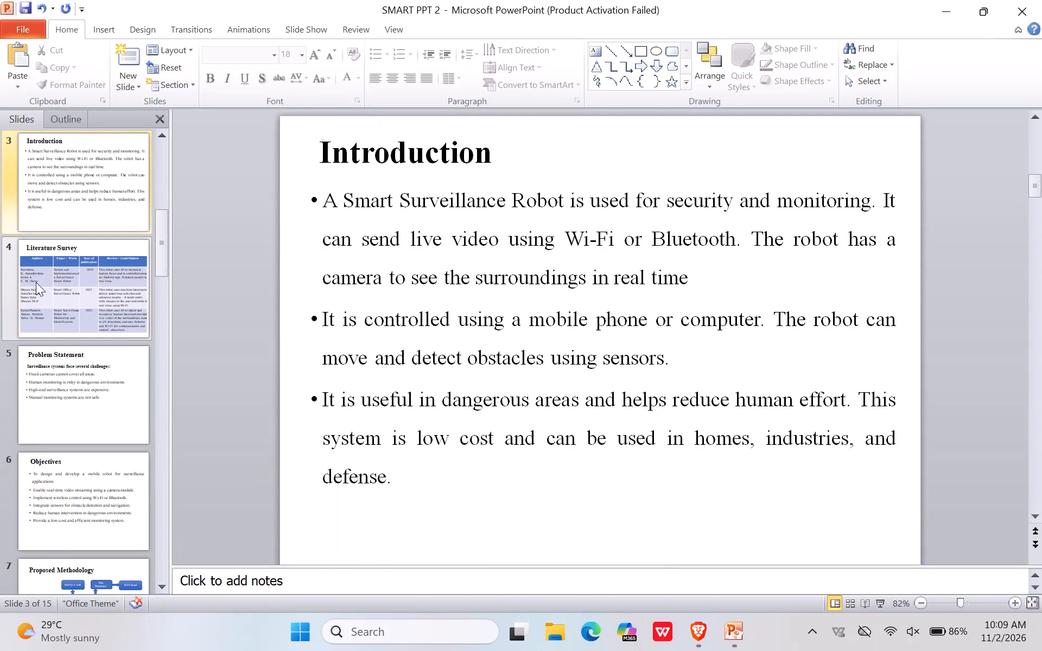
Go to the Literature Survey slide to review its table of authors, papers, publication years and contributions.
left_click(52, 283)
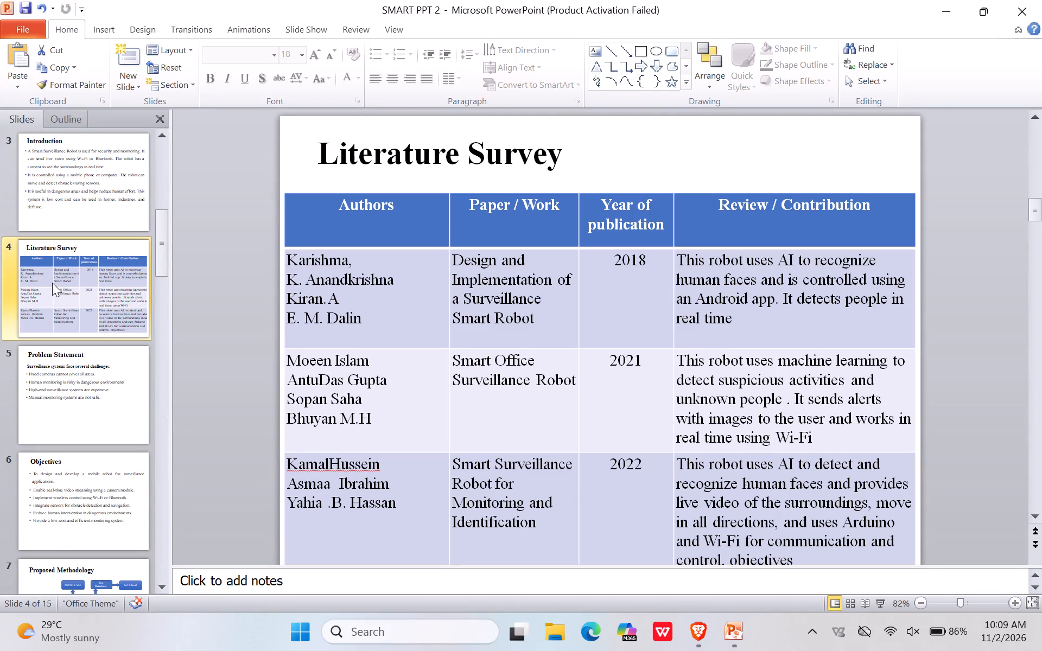
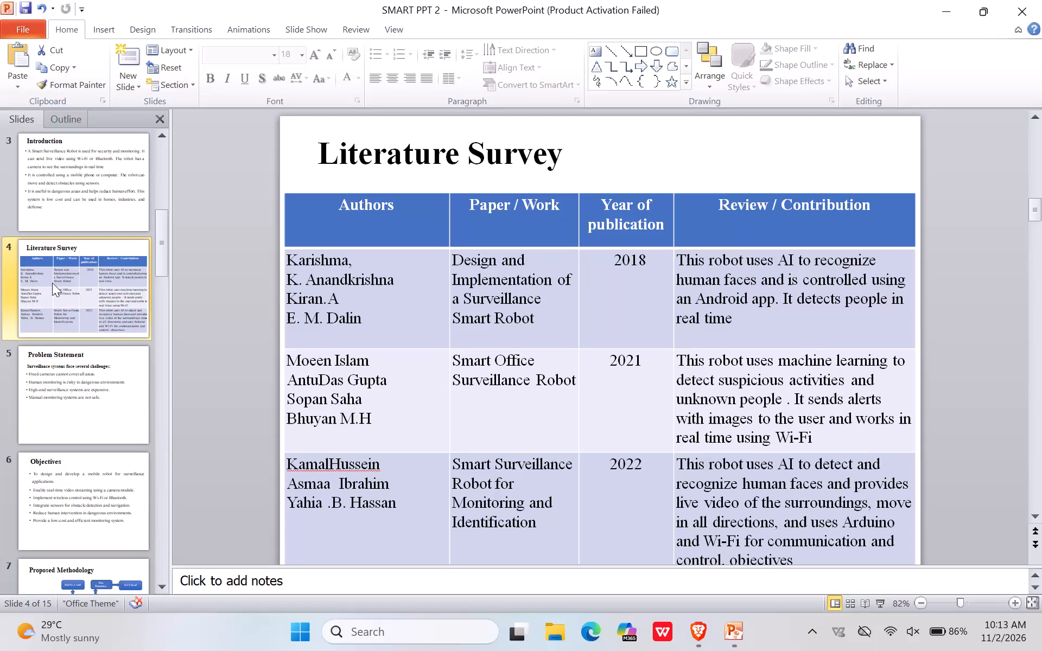
Review the slides following Literature Survey, from Problem Statement through Flow Chart to Hardware & Software Requirements.
key("Down")
key("Down")
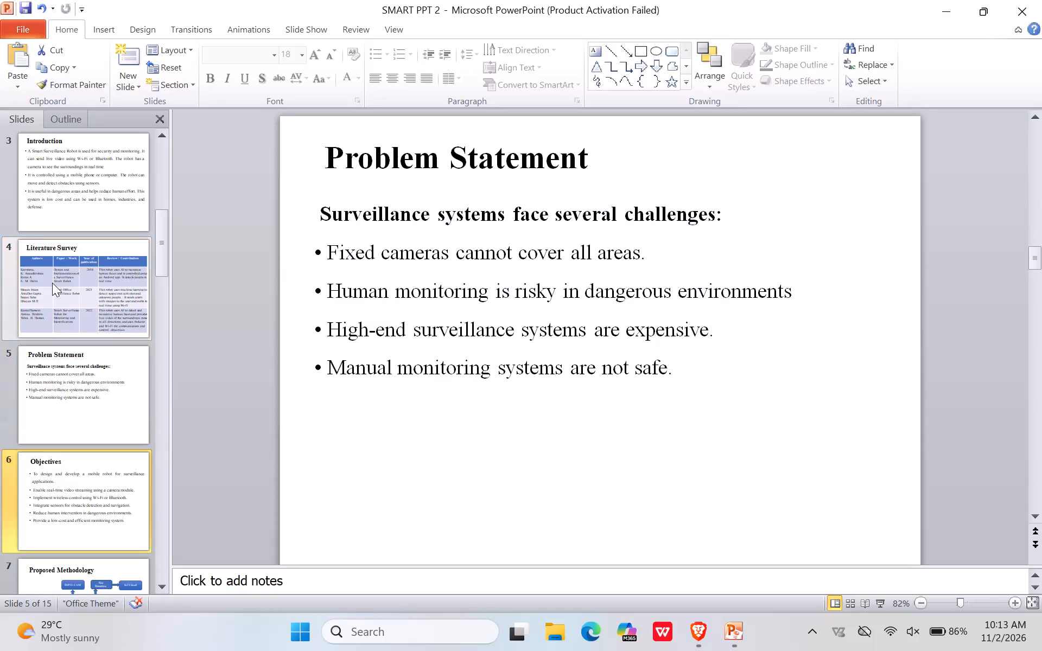
key("Down")
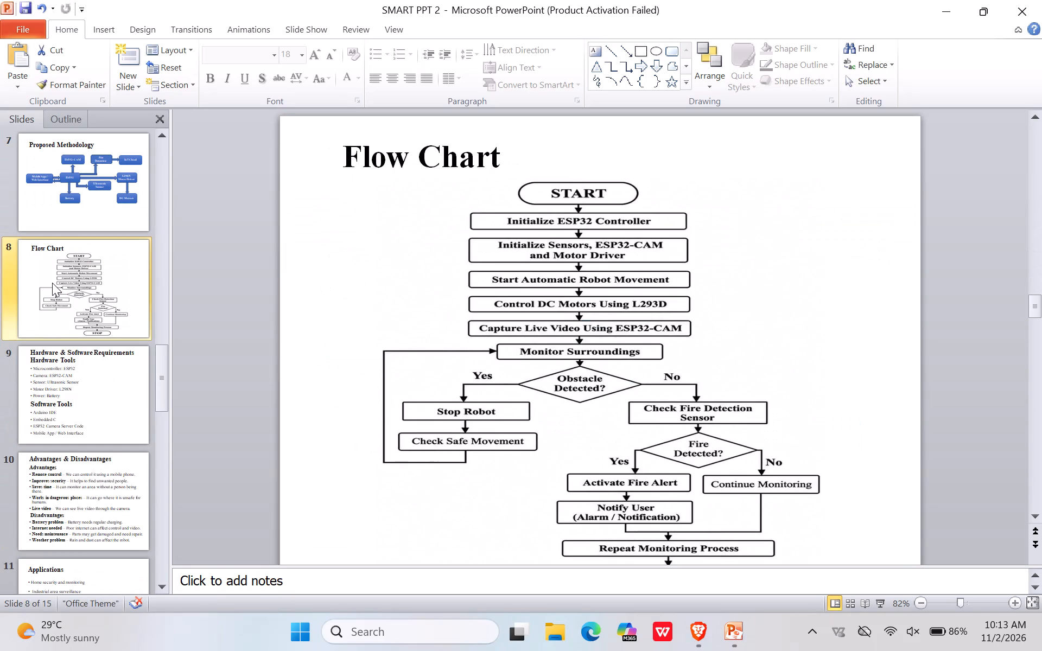
key("Down")
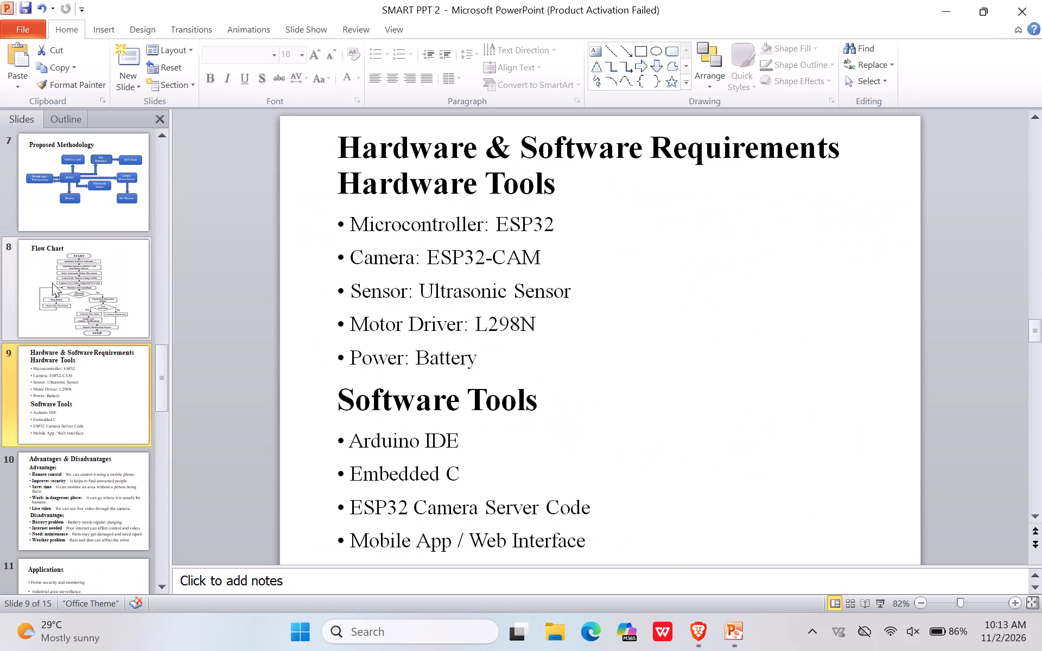
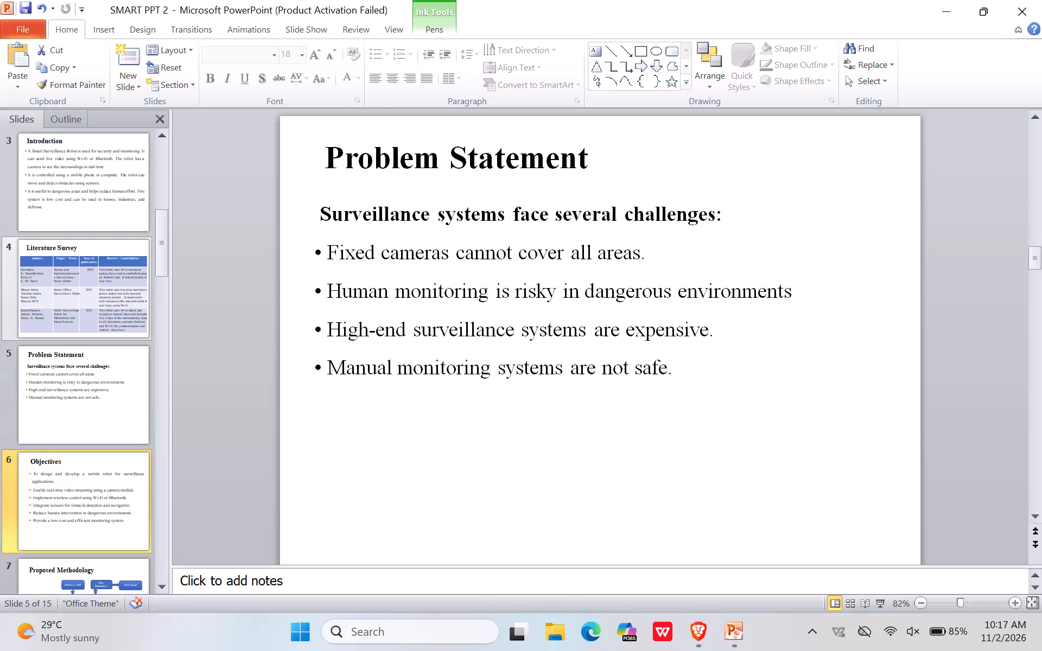
Review the slides after Objectives, from Proposed Methodology through Hardware & Software Requirements to Advantages & Disadvantages.
key("Down")
key("Down")
key("Down")
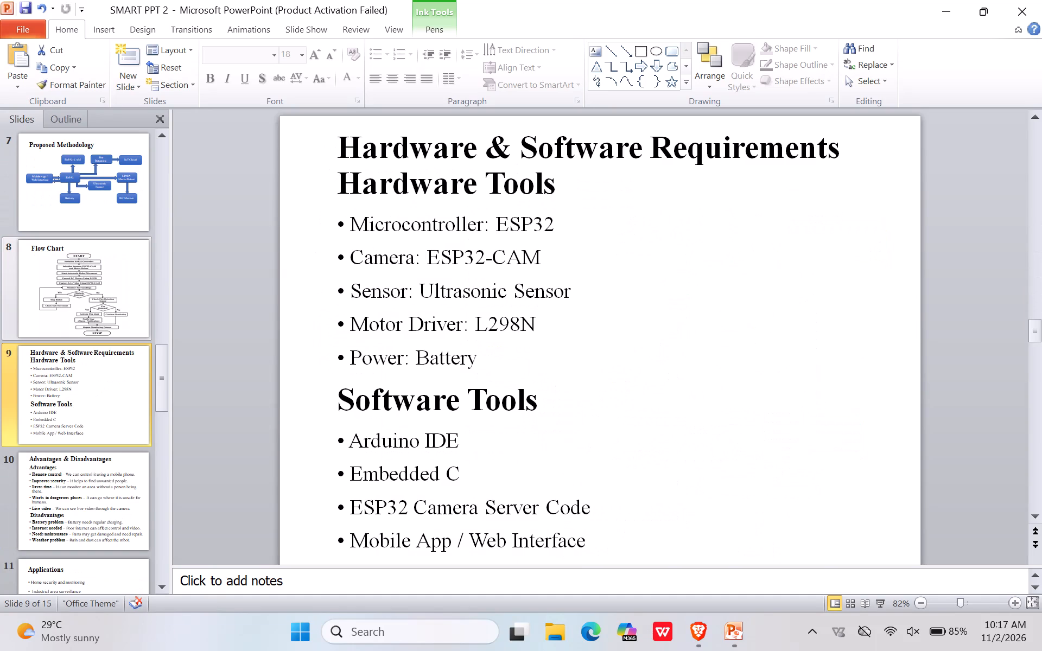
key("Down")
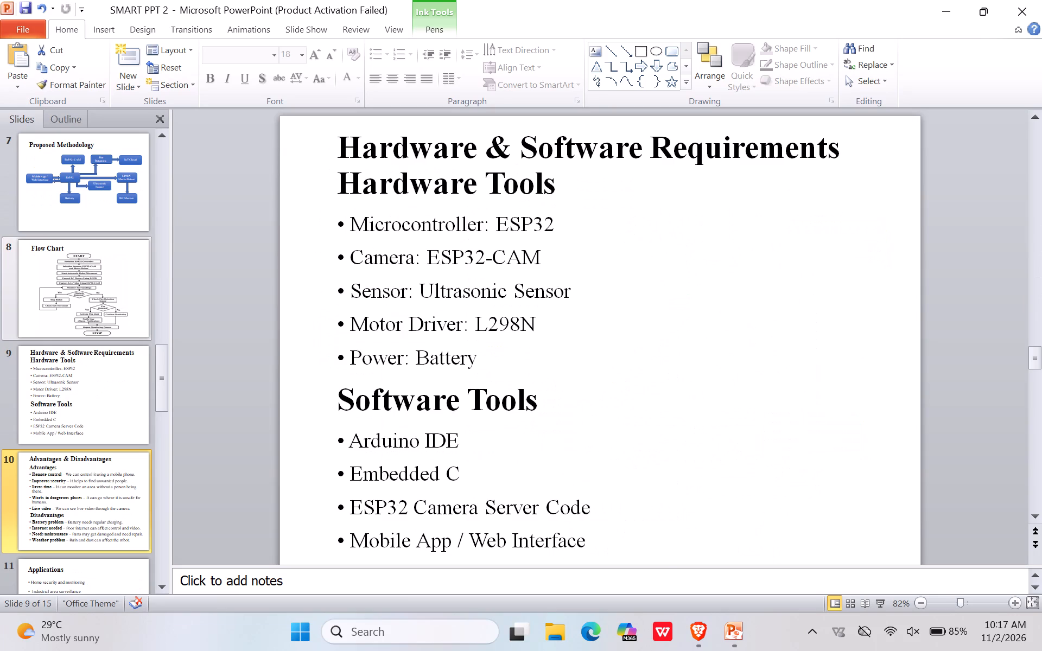
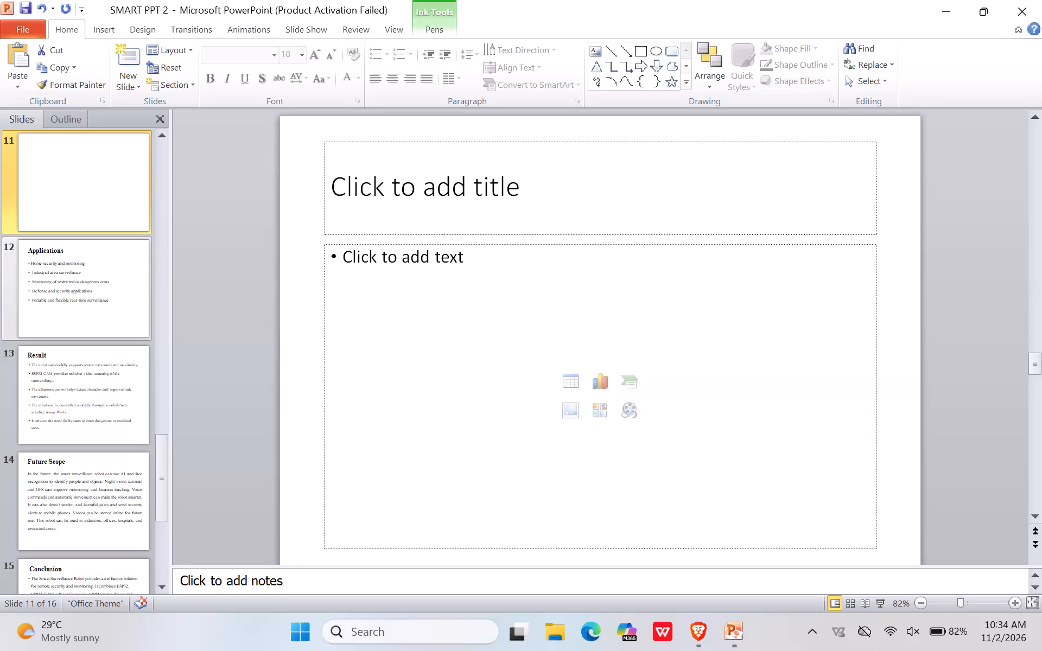
Undo the insertion of the blank slide before the Applications slide.
key("ctrl+z")
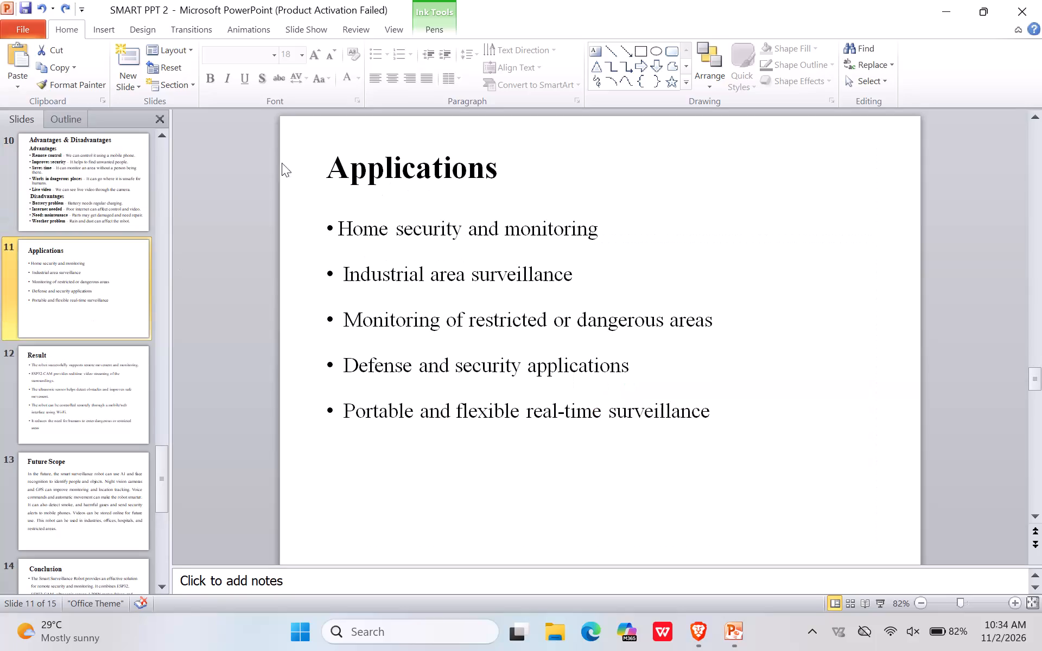
Minimise the SMART PPT 2 presentation window and refresh the Windows desktop.
left_click(946, 12)
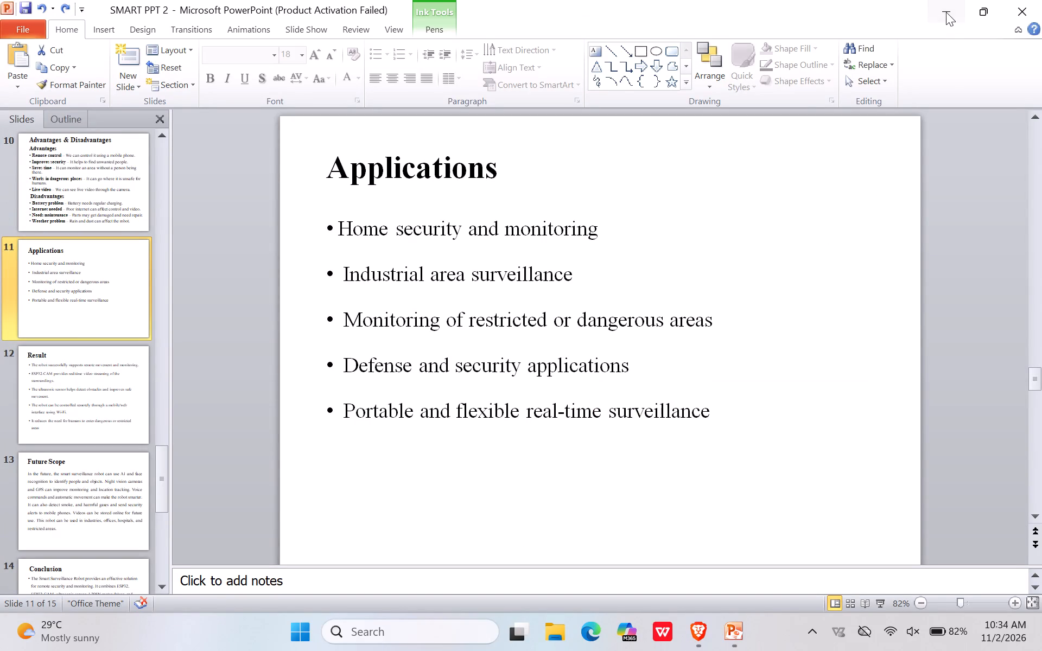
right_click(703, 242)
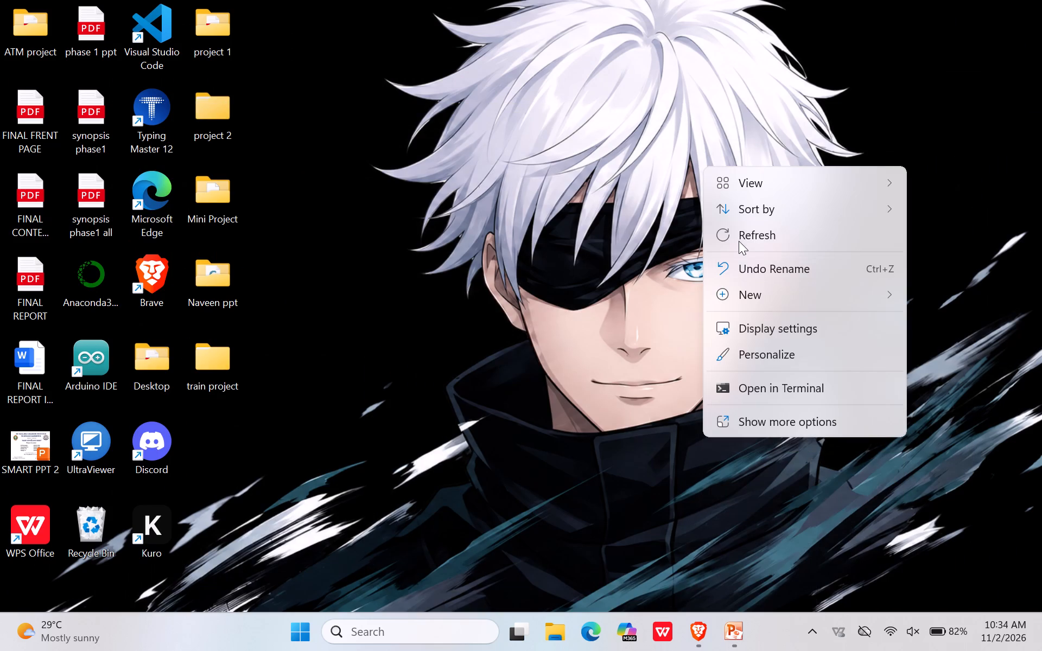
left_click_drag(739, 239, 404, 650)
left_click(767, 231)
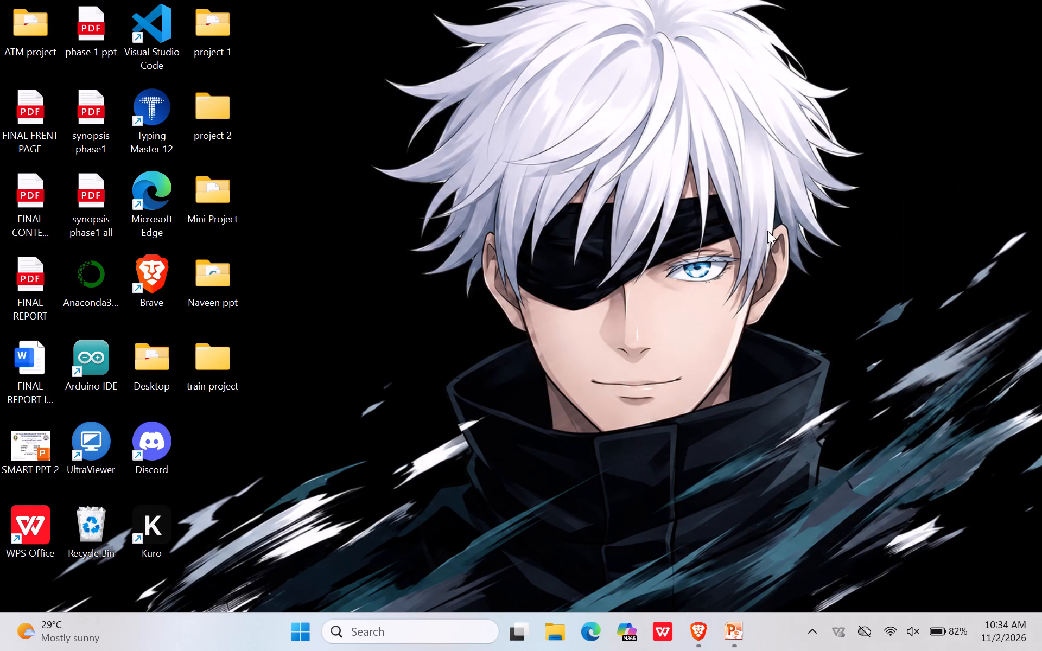
Shut down the computer from Windows.
left_click(304, 618)
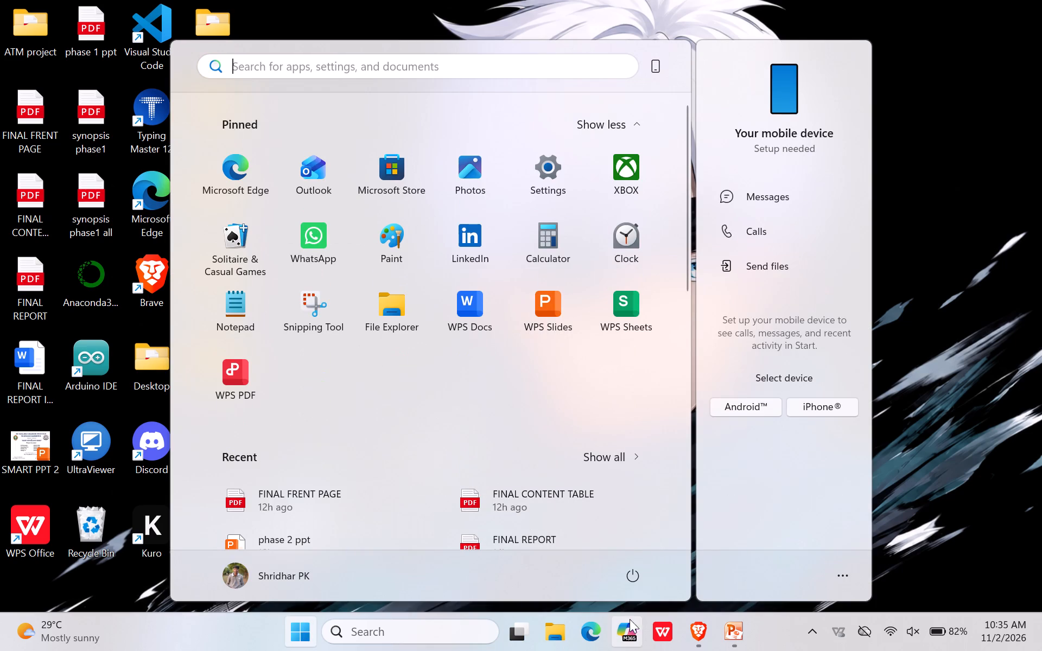
left_click(639, 570)
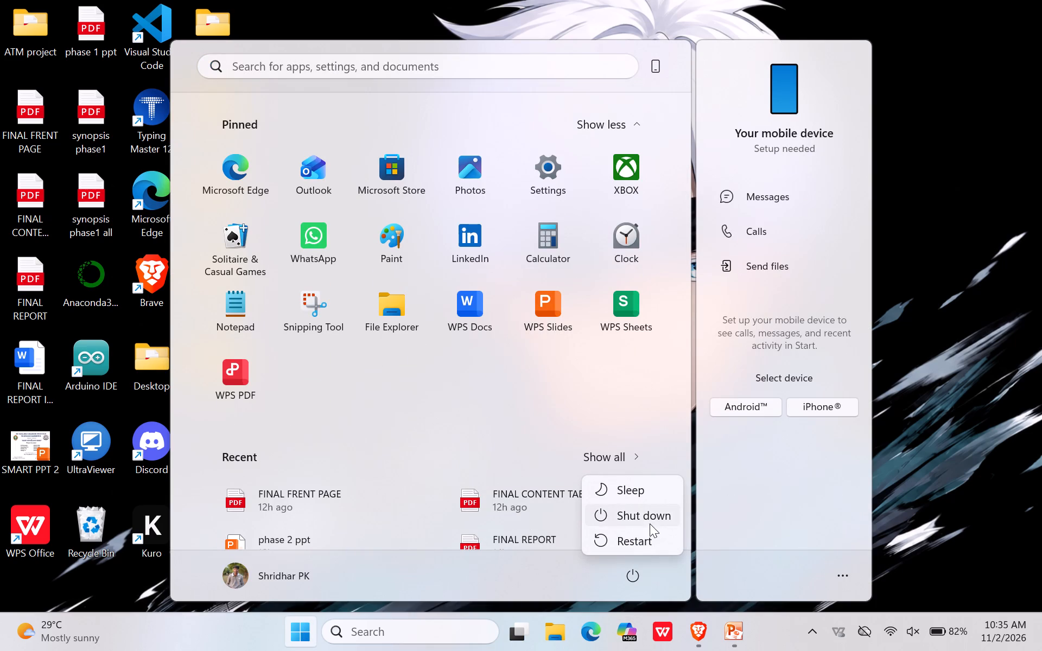
left_click(648, 516)
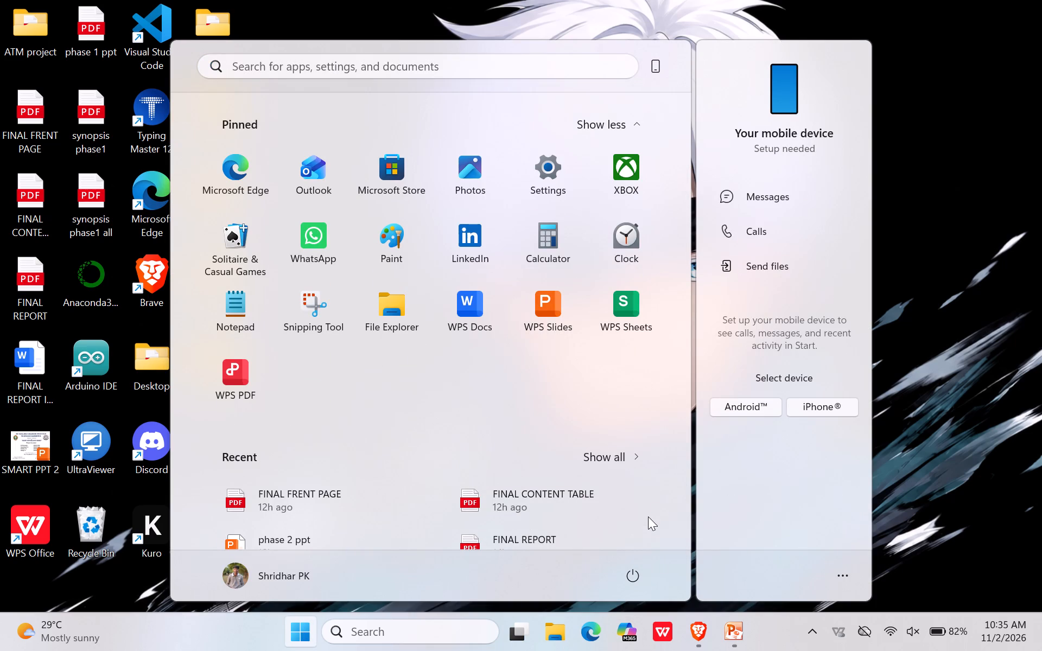